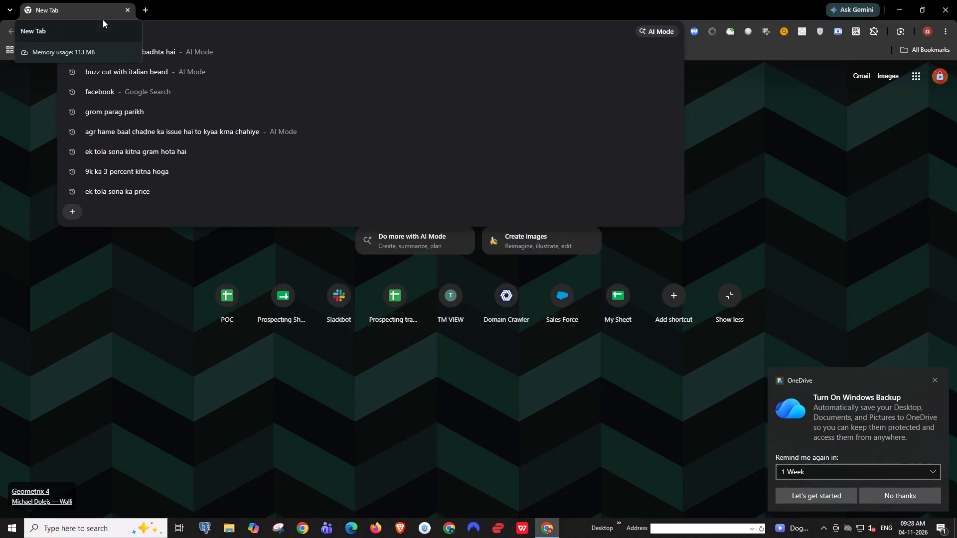
Open the (TEMP)Amar Task Sheet spreadsheet in the browser.
{"action": "left_click", "coordinate": [160, 29]}
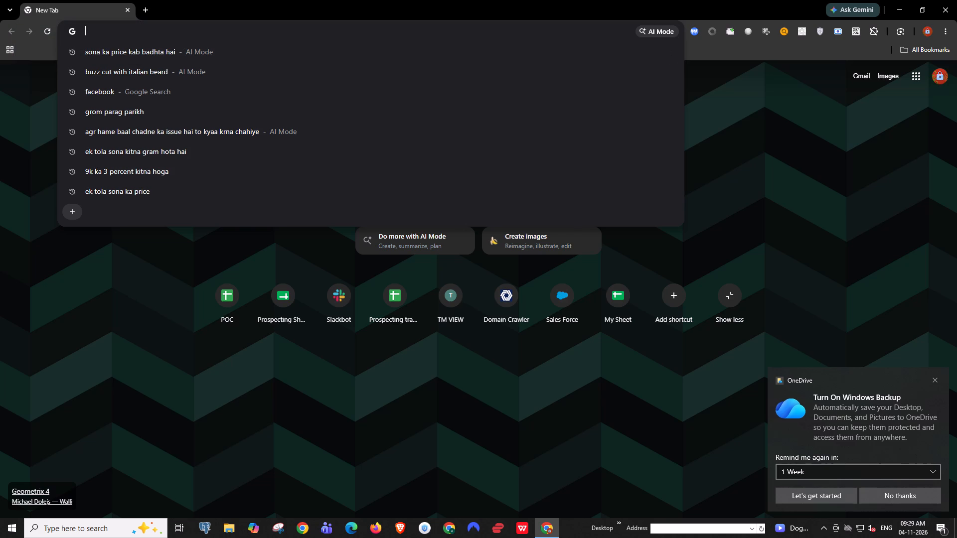
{"action": "left_click", "coordinate": [183, 32]}
{"action": "type", "text": "temp"}
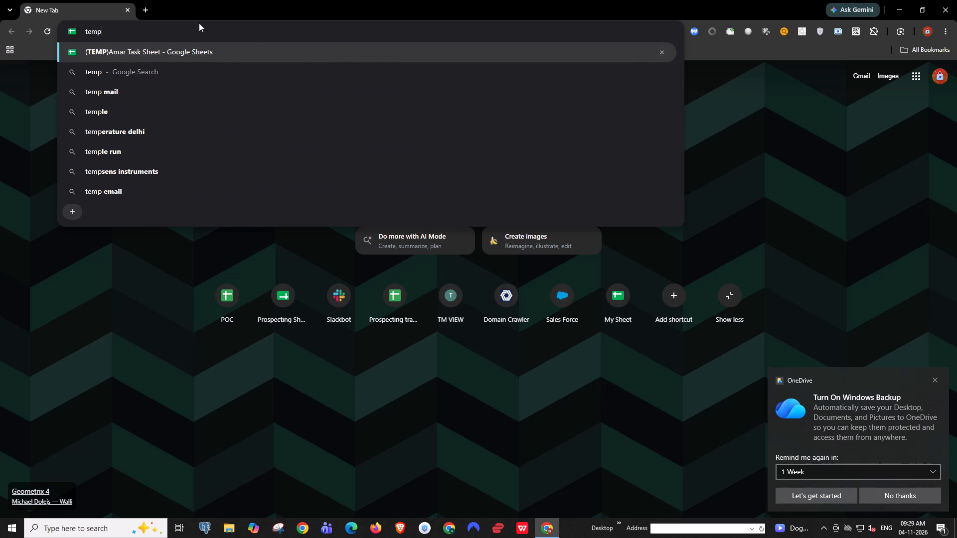
{"action": "key", "text": "Down"}
{"action": "key", "text": "Up"}
{"action": "key", "text": "Return"}
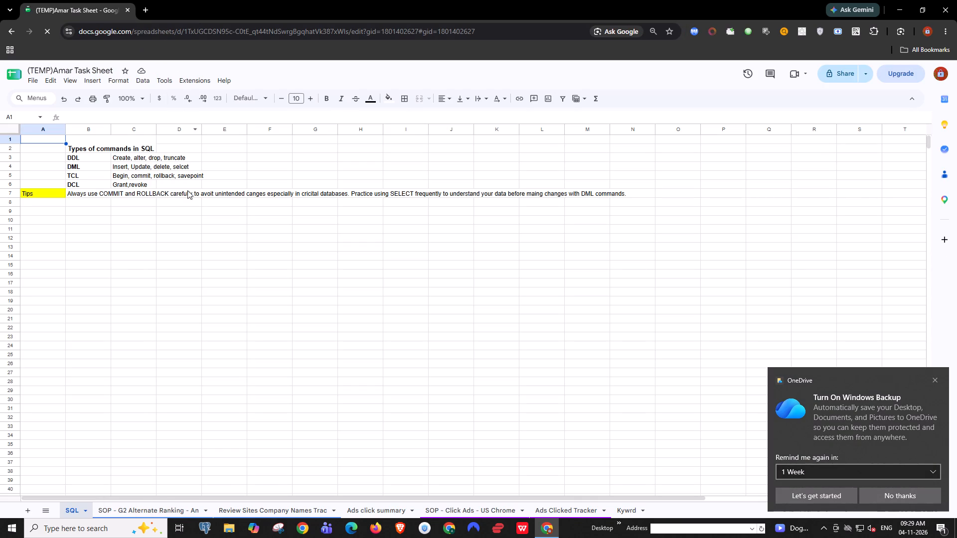
On the Kywrd sheet, set the column B count for testmuai.com to 38.
{"action": "left_click", "coordinate": [626, 514]}
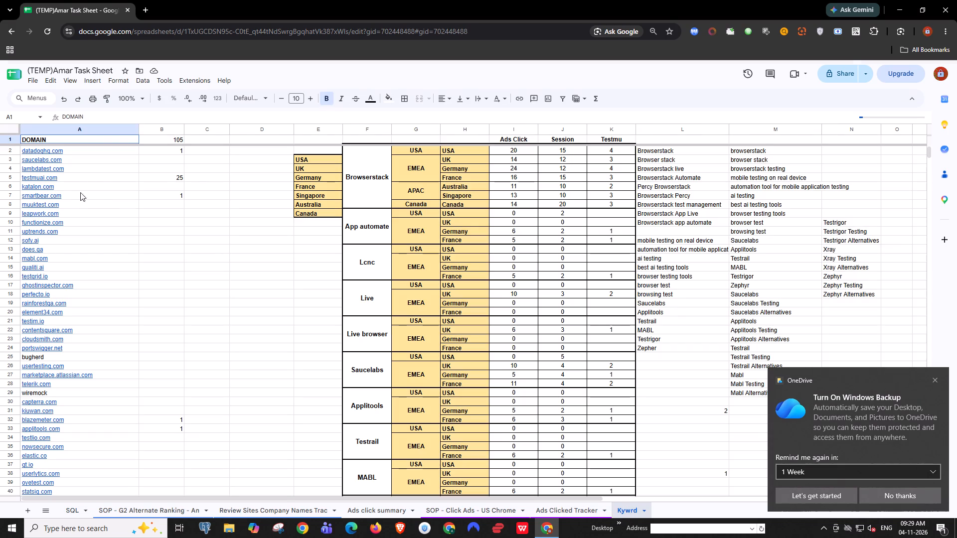
{"action": "left_click", "coordinate": [166, 149]}
{"action": "scroll", "coordinate": [194, 207], "scroll_direction": "up", "scroll_amount": 5}
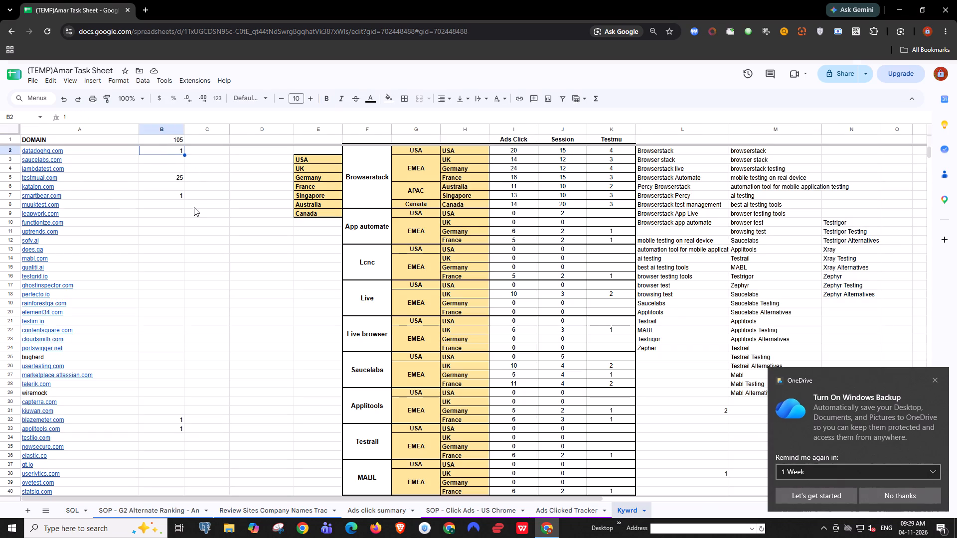
{"action": "scroll", "coordinate": [348, 219], "scroll_direction": "down", "scroll_amount": 4}
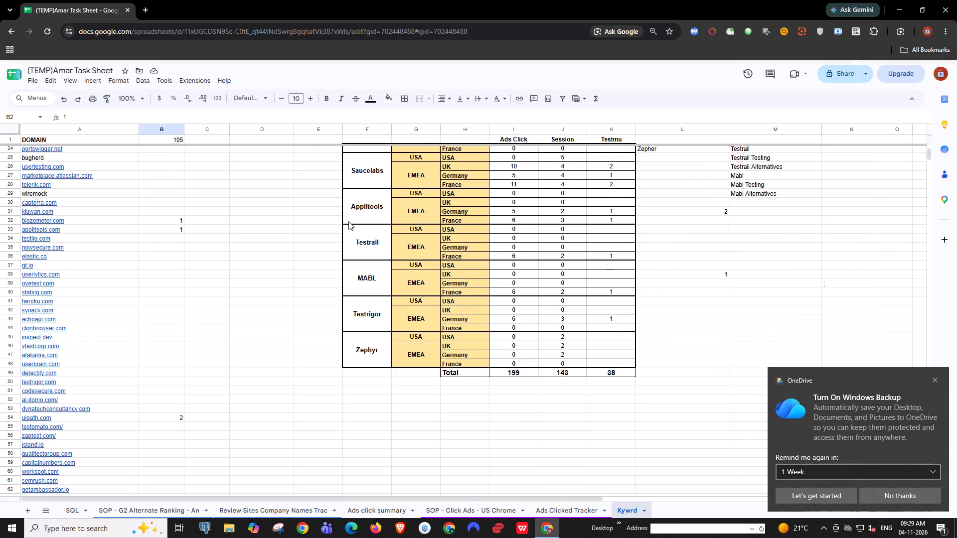
{"action": "scroll", "coordinate": [348, 221], "scroll_direction": "up", "scroll_amount": 9}
{"action": "left_click", "coordinate": [180, 178]}
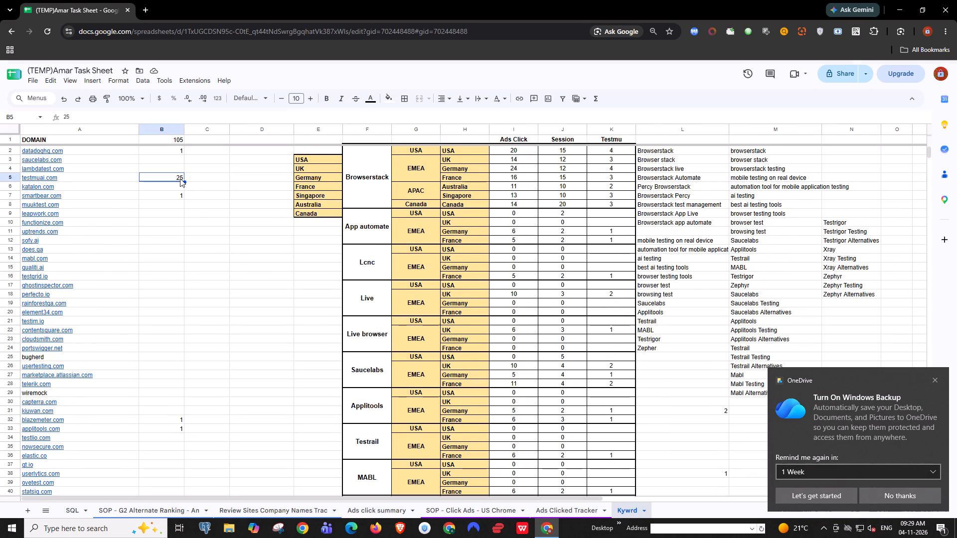
{"action": "type", "text": "38"}
{"action": "key", "text": "Return"}
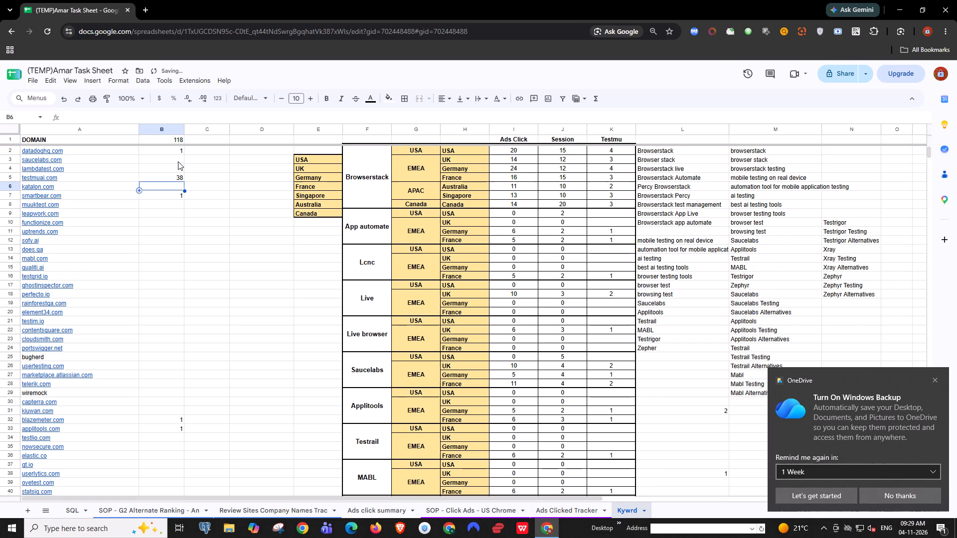
Set the column B counts for datadoghq.com to 7, saucelabs.com to 5 and smartbear.com to 9.
{"action": "left_click", "coordinate": [178, 151]}
{"action": "key", "text": "7"}
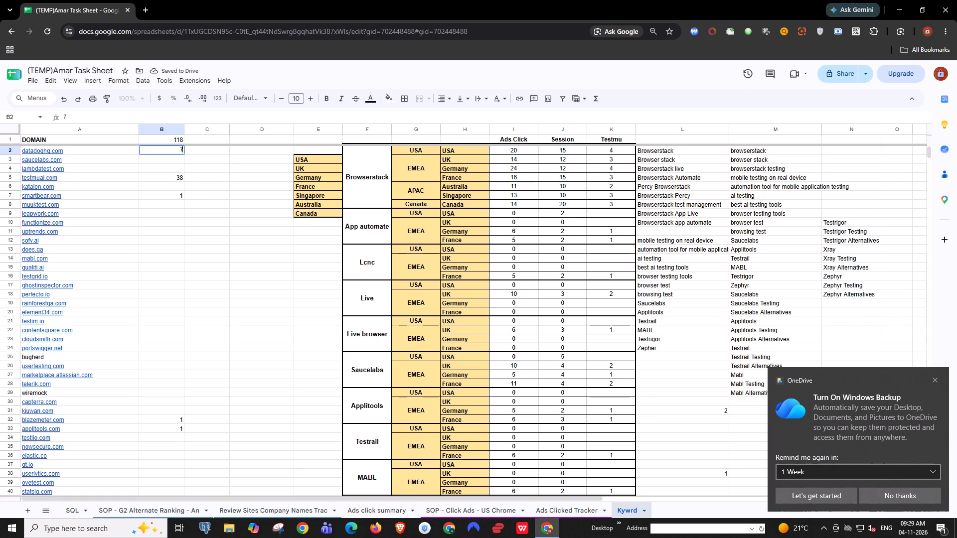
{"action": "key", "text": "Return"}
{"action": "key", "text": "5"}
{"action": "key", "text": "Return"}
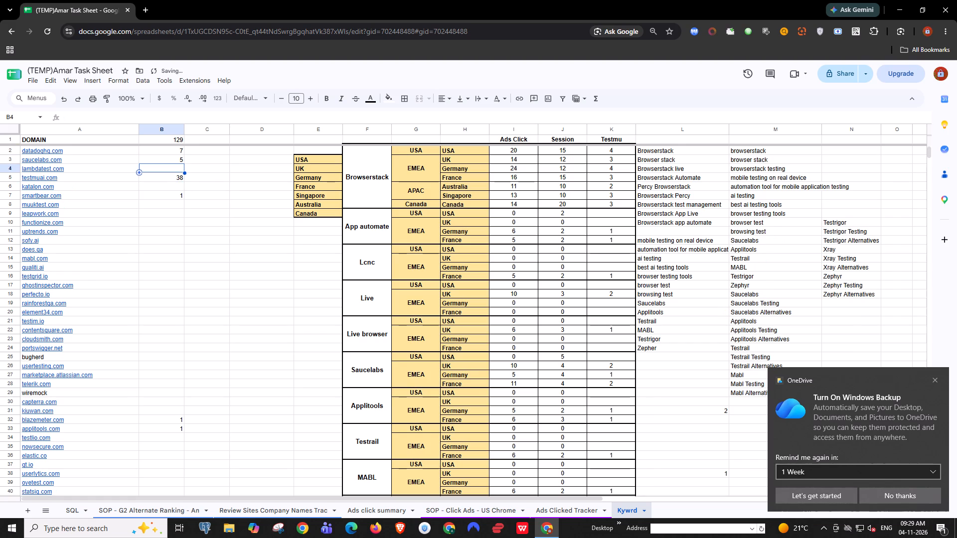
{"action": "key", "text": "ctrl+Down"}
{"action": "key", "text": "ctrl+Down"}
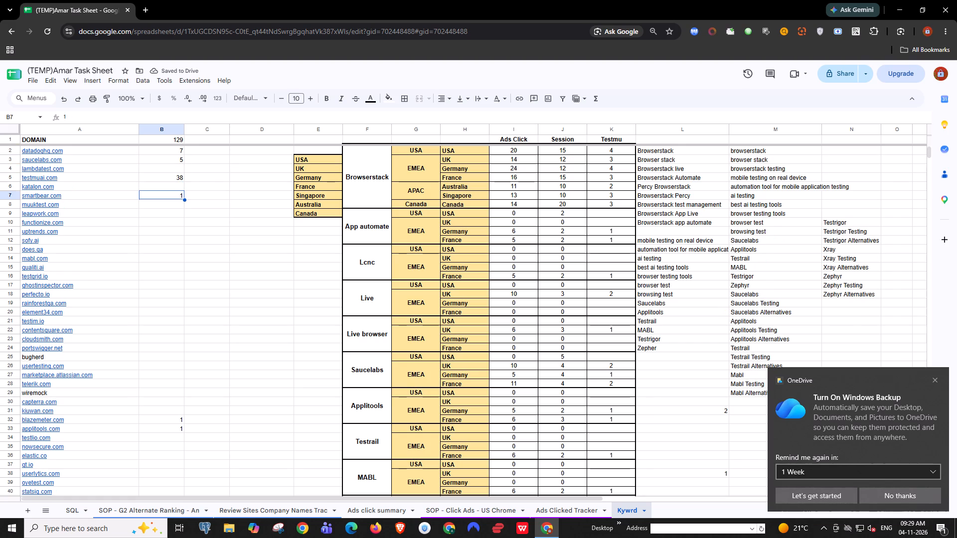
{"action": "key", "text": "9"}
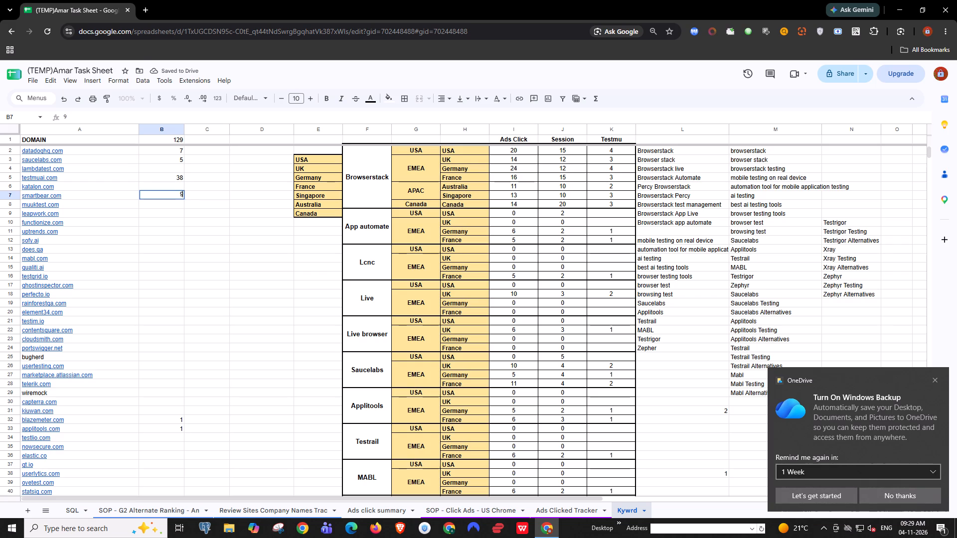
{"action": "key", "text": "Return"}
Enter a count of 2 in column B for both uptrends.com and mabl.com.
{"action": "key", "text": "Down"}
{"action": "key", "text": "Down"}
{"action": "key", "text": "Down"}
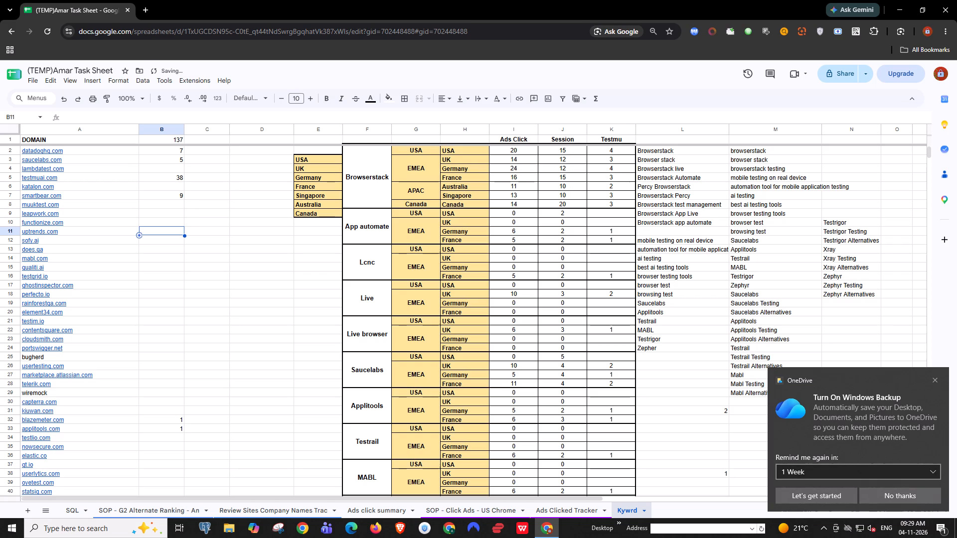
{"action": "key", "text": "2"}
{"action": "key", "text": "Return"}
{"action": "key", "text": "Down"}
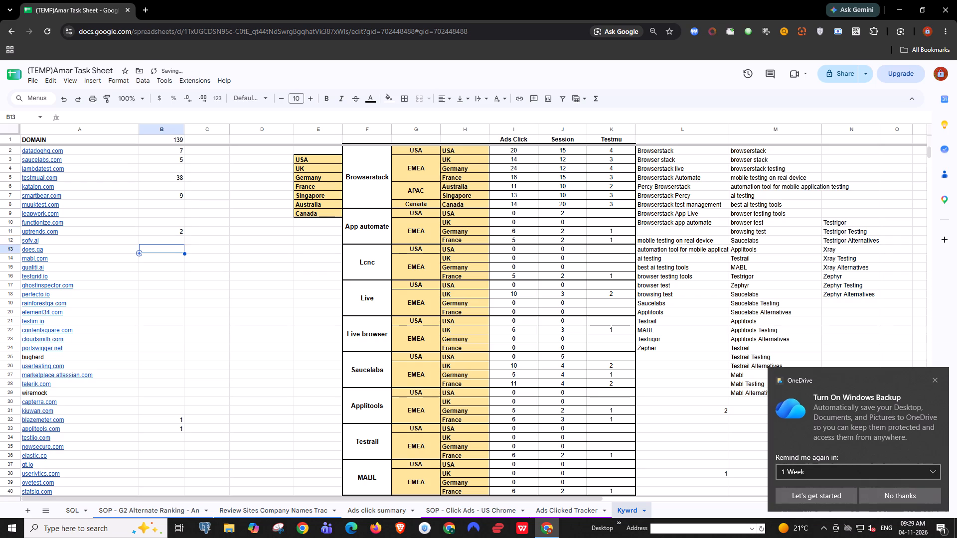
{"action": "key", "text": "Down"}
{"action": "key", "text": "2"}
{"action": "key", "text": "Return"}
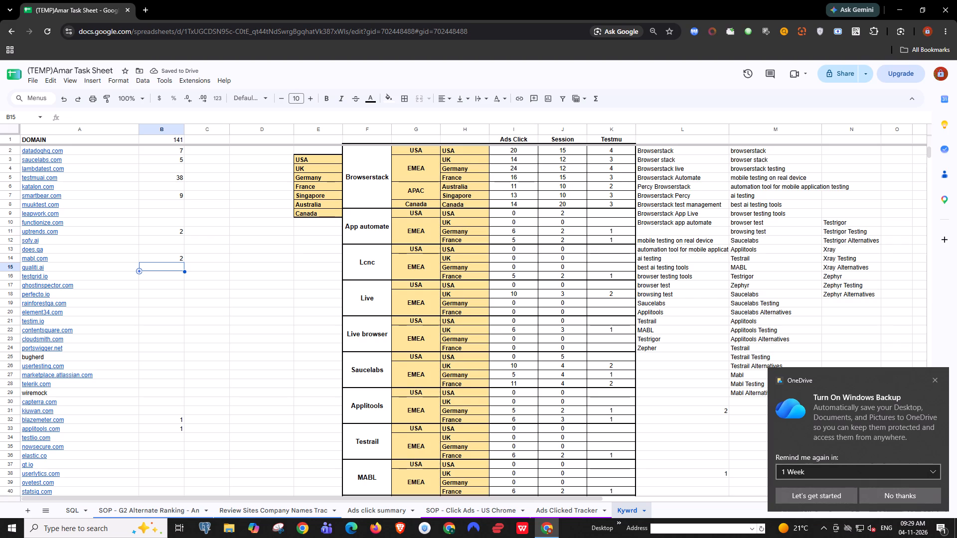
Enter a count of 4 in column B for element34.com in row 20.
{"action": "key", "text": "Down"}
{"action": "key", "text": "Down"}
{"action": "key", "text": "Down"}
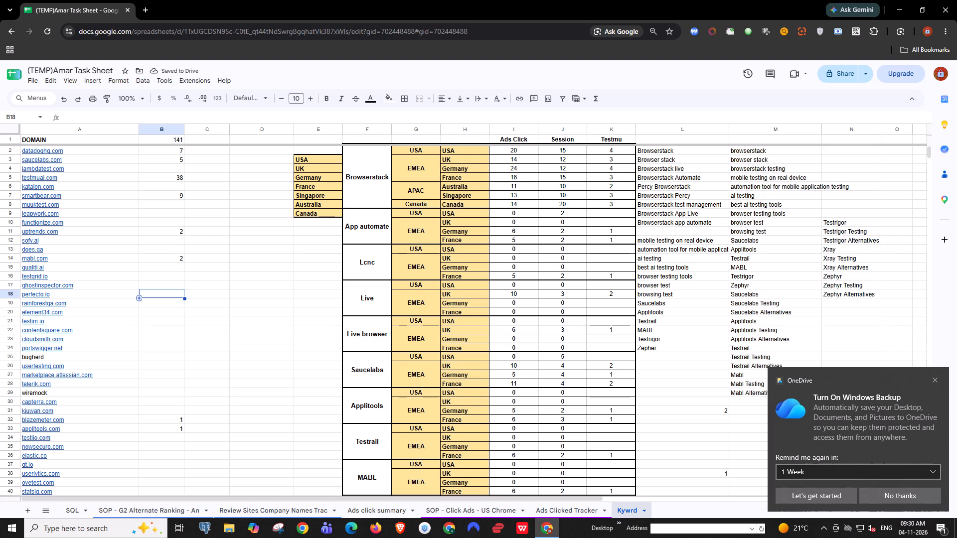
{"action": "key", "text": "Down"}
{"action": "key", "text": "Down"}
{"action": "key", "text": "4"}
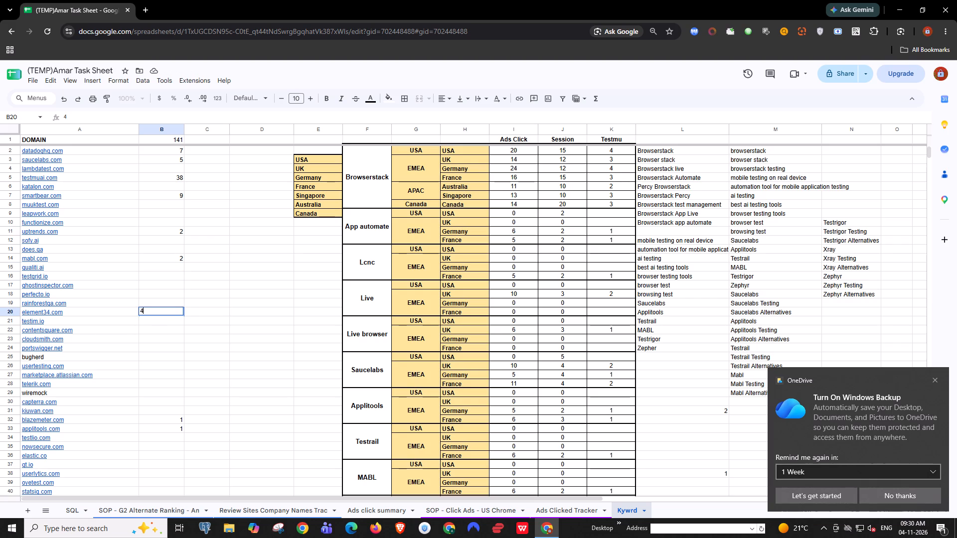
{"action": "key", "text": "Return"}
Enter a count of 4 in column B for marketplace.atlassian.com in row 27.
{"action": "key", "text": "Down"}
{"action": "key", "text": "Down"}
{"action": "key", "text": "Down"}
{"action": "key", "text": "Down"}
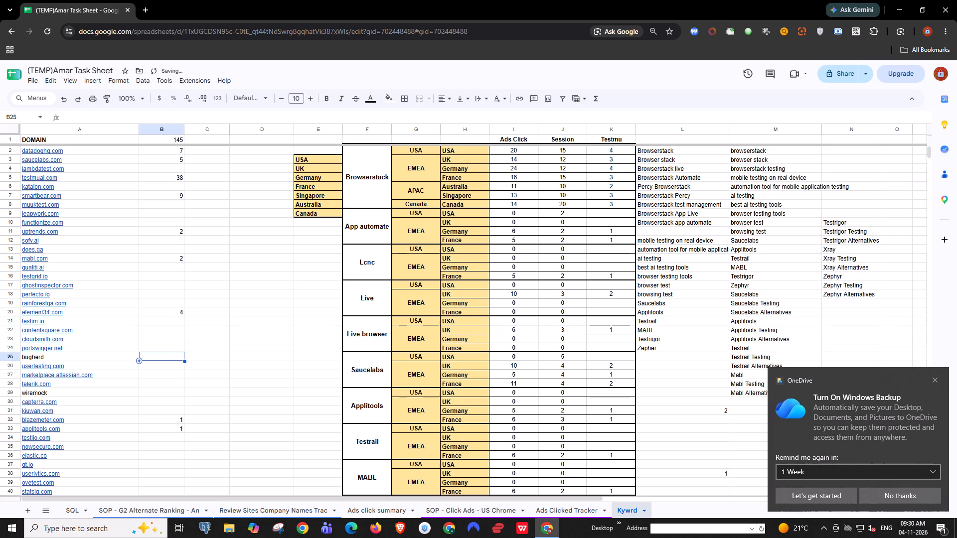
{"action": "key", "text": "Down"}
{"action": "key", "text": "Down"}
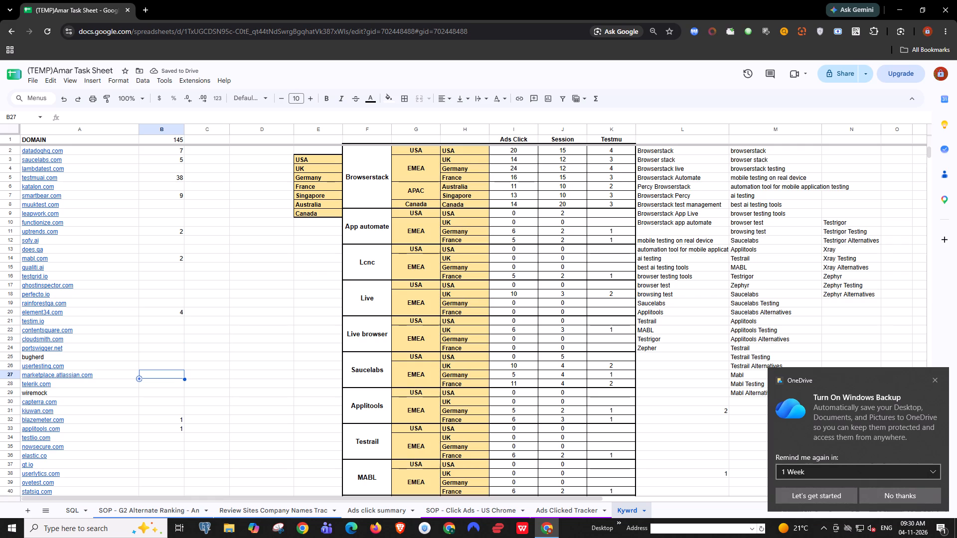
{"action": "key", "text": "4"}
{"action": "key", "text": "Return"}
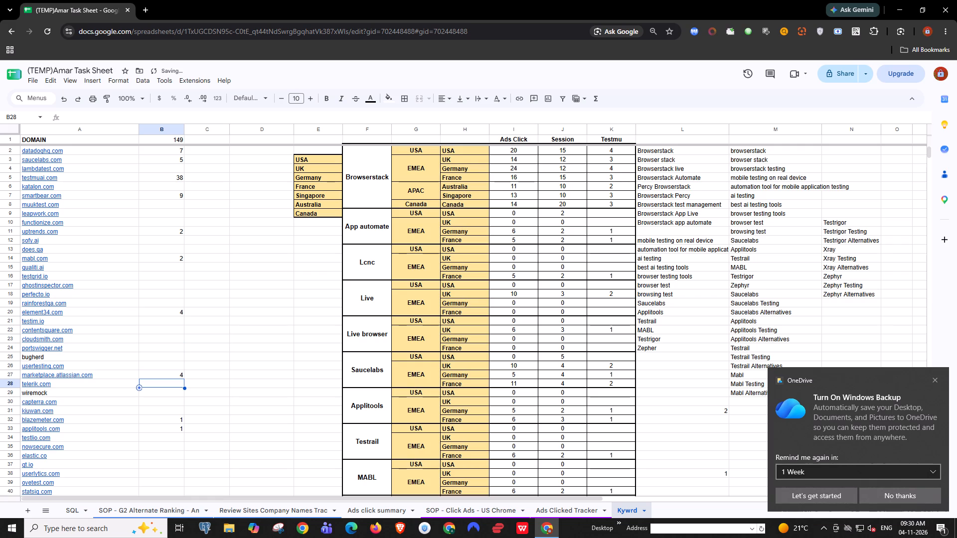
Set the column B count for applitools.com in row 33 to 3.
{"action": "key", "text": "Down"}
{"action": "key", "text": "Down"}
{"action": "key", "text": "Down"}
{"action": "key", "text": "Down"}
{"action": "key", "text": "Down"}
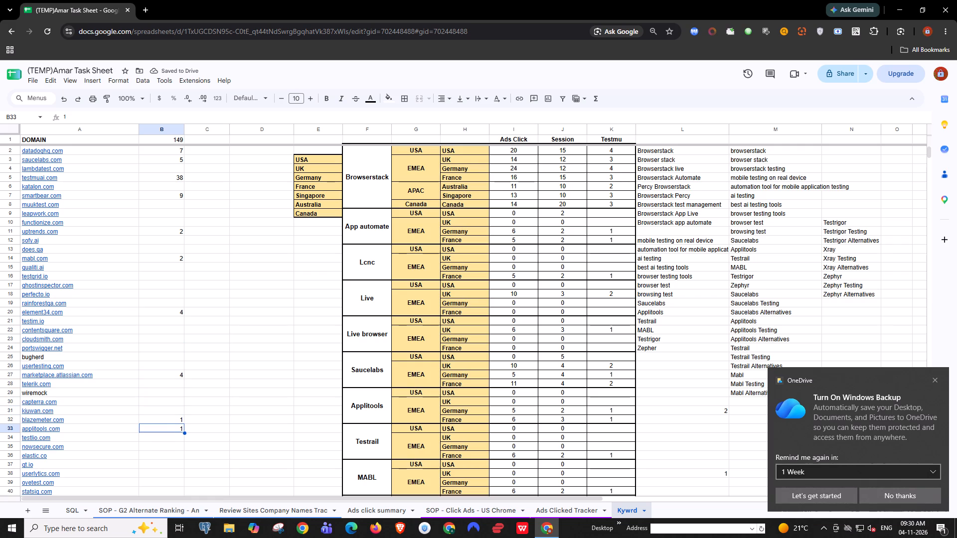
{"action": "key", "text": "3"}
{"action": "key", "text": "Return"}
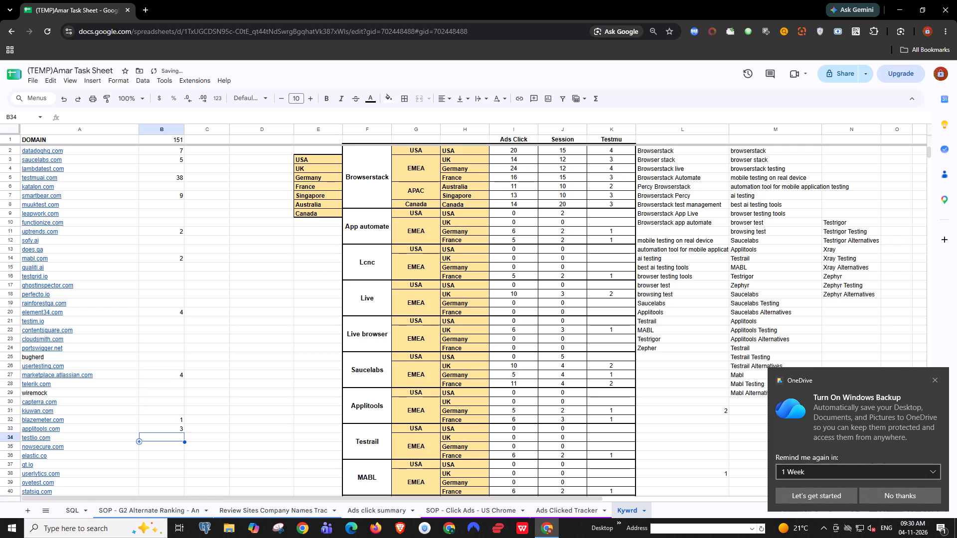
Set the column B count for blazemeter.com in row 32 to 4.
{"action": "key", "text": "Down"}
{"action": "key", "text": "Down"}
{"action": "key", "text": "Down"}
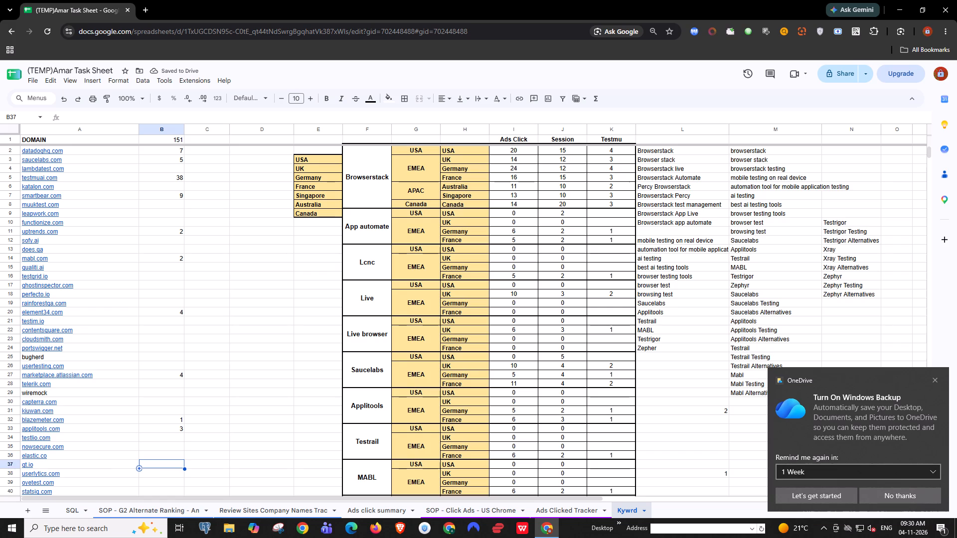
{"action": "key", "text": "Down"}
{"action": "key", "text": "Up"}
{"action": "key", "text": "Up"}
{"action": "key", "text": "Up"}
{"action": "key", "text": "Up"}
{"action": "key", "text": "Up"}
{"action": "key", "text": "Up"}
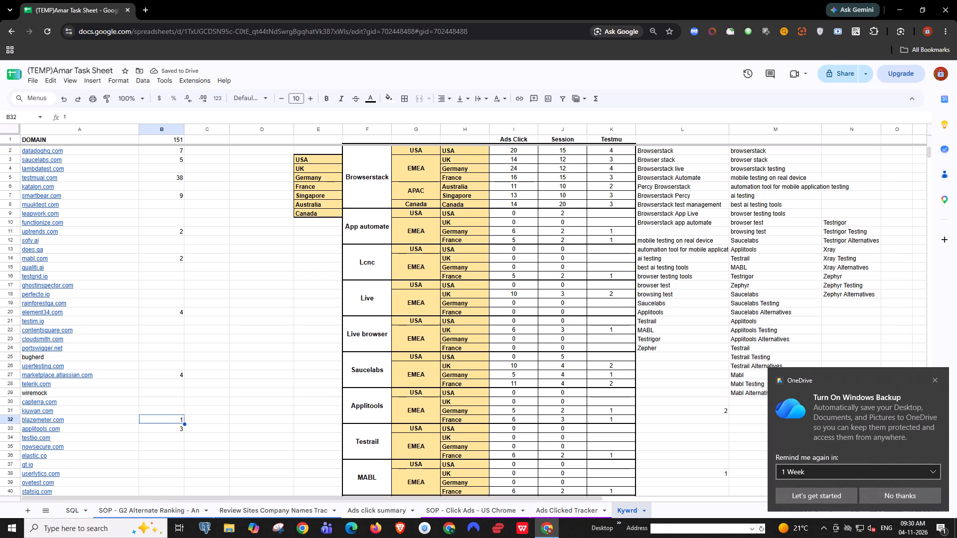
{"action": "key", "text": "4"}
{"action": "key", "text": "Return"}
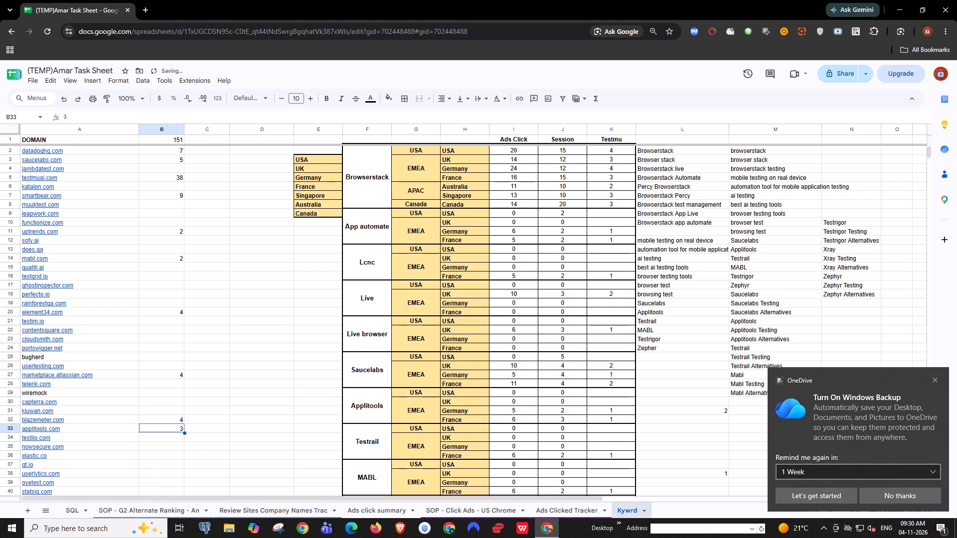
Set the column B counts for uipath.com in row 54 to 5 and atlassian.com in row 82 to 6.
{"action": "key", "text": "ctrl+Down"}
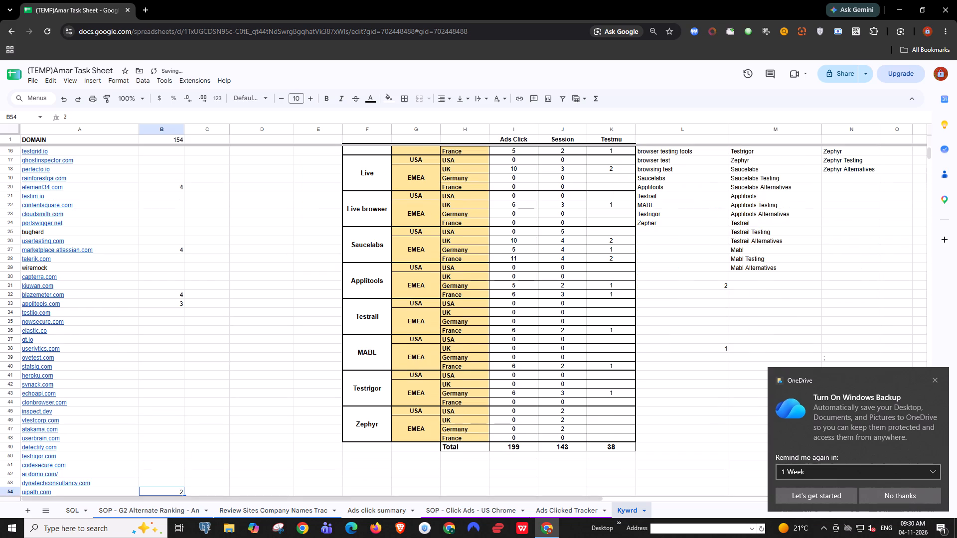
{"action": "key", "text": "5"}
{"action": "key", "text": "Return"}
{"action": "key", "text": "ctrl+Down"}
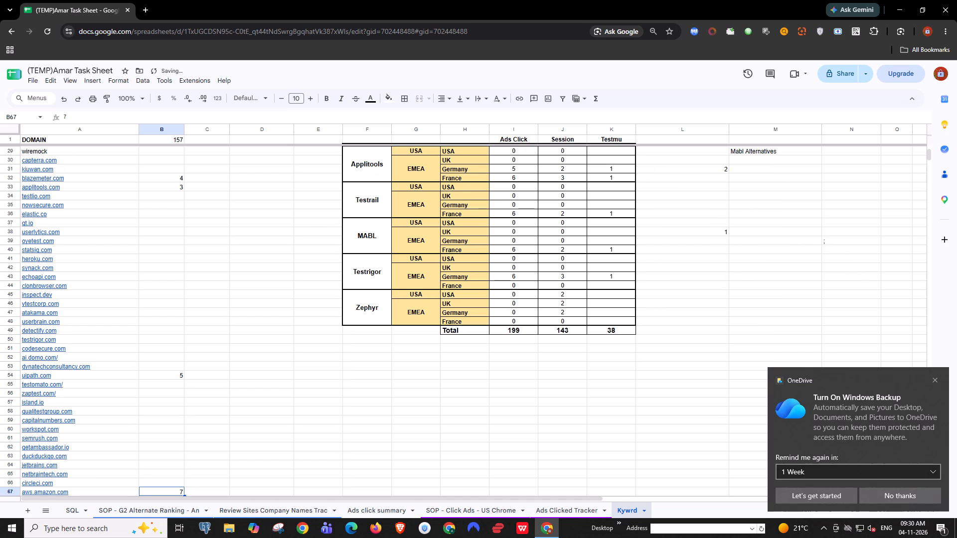
{"action": "key", "text": "ctrl+Down"}
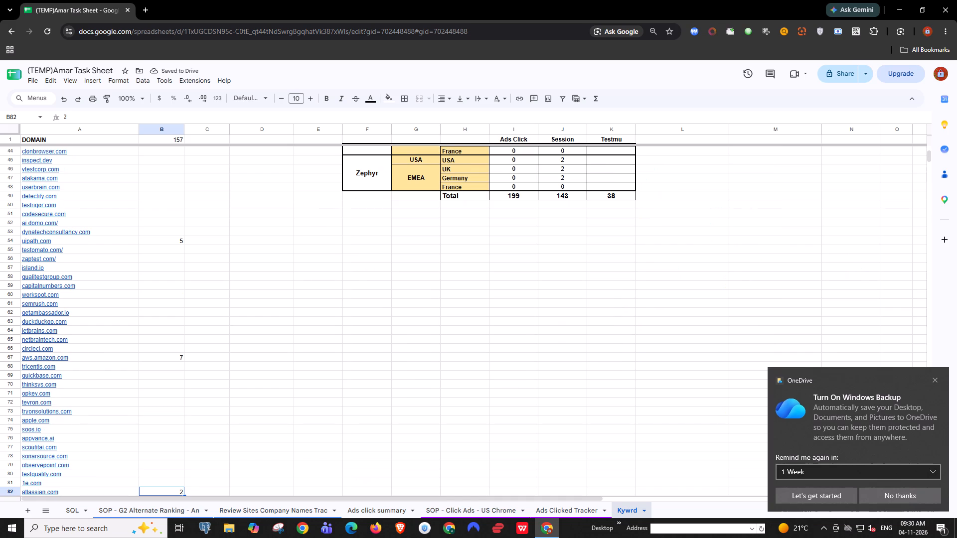
{"action": "key", "text": "4"}
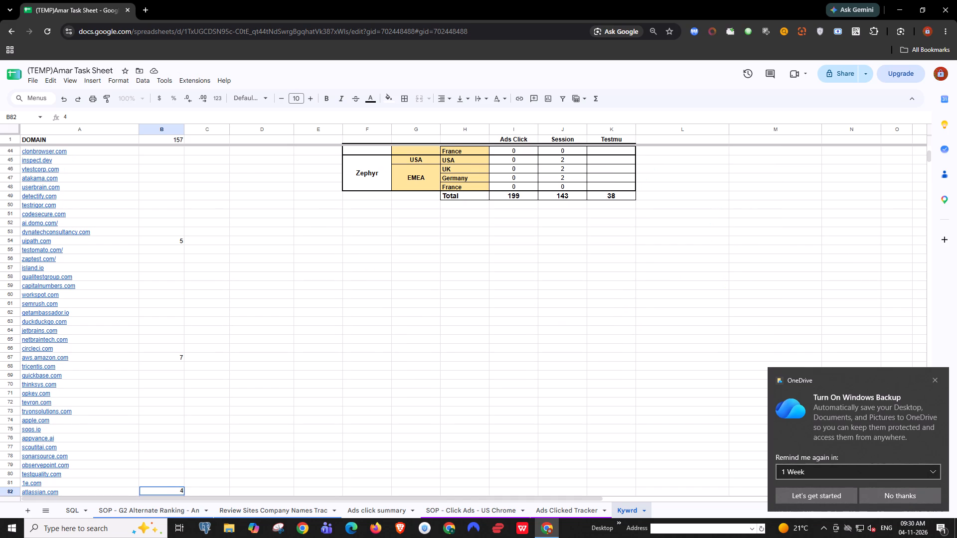
{"action": "key", "text": "BackSpace"}
{"action": "key", "text": "6"}
{"action": "key", "text": "Return"}
Set the column B counts for ni.com in row 106 to 4 and testmo.com in row 125 to 7.
{"action": "key", "text": "ctrl+Down"}
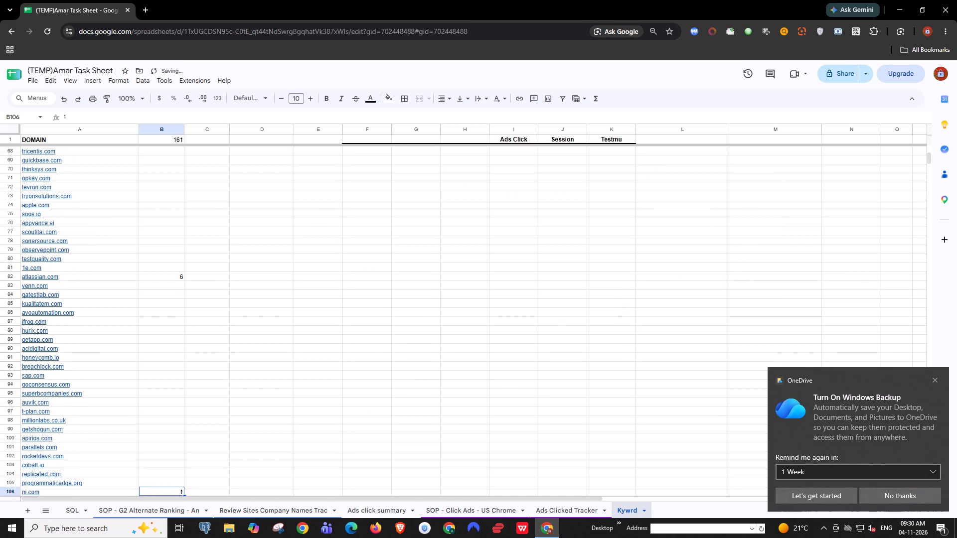
{"action": "key", "text": "4"}
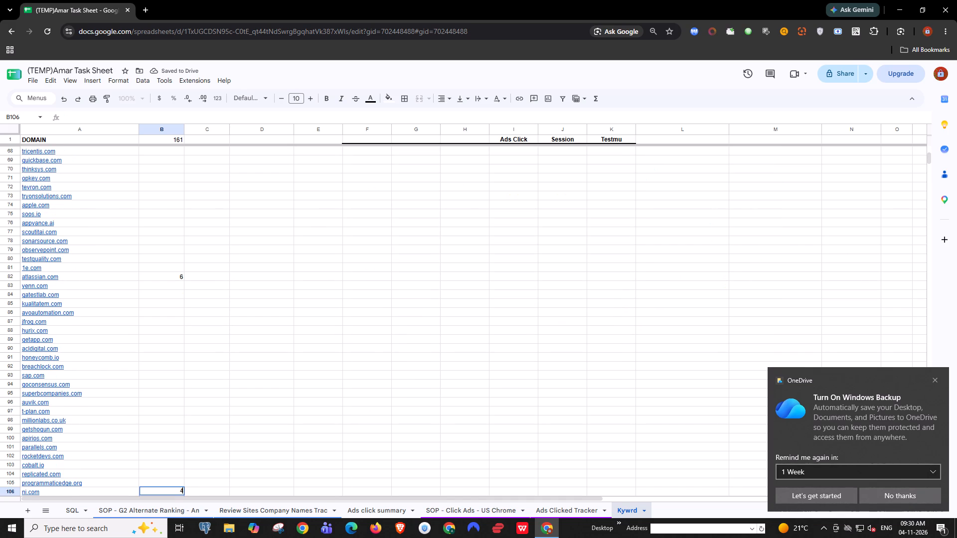
{"action": "key", "text": "Return"}
{"action": "key", "text": "ctrl+Down"}
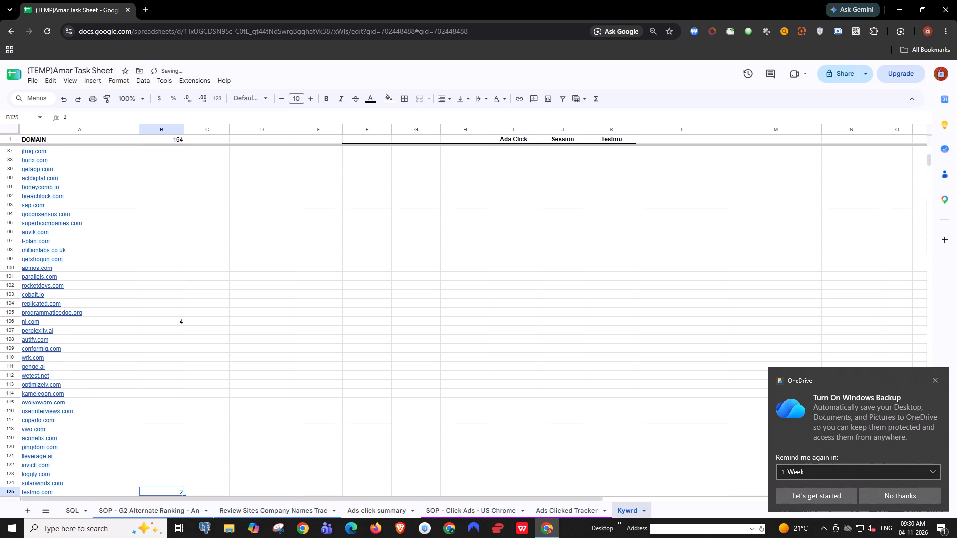
{"action": "key", "text": "7"}
{"action": "key", "text": "Return"}
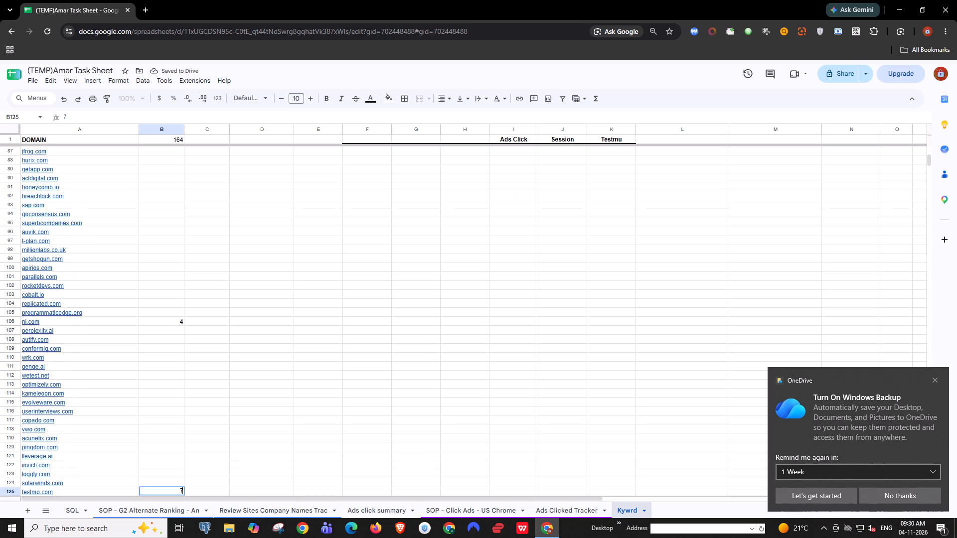
Set the column B count for testsigma.com in row 173 to 2.
{"action": "key", "text": "ctrl+Down"}
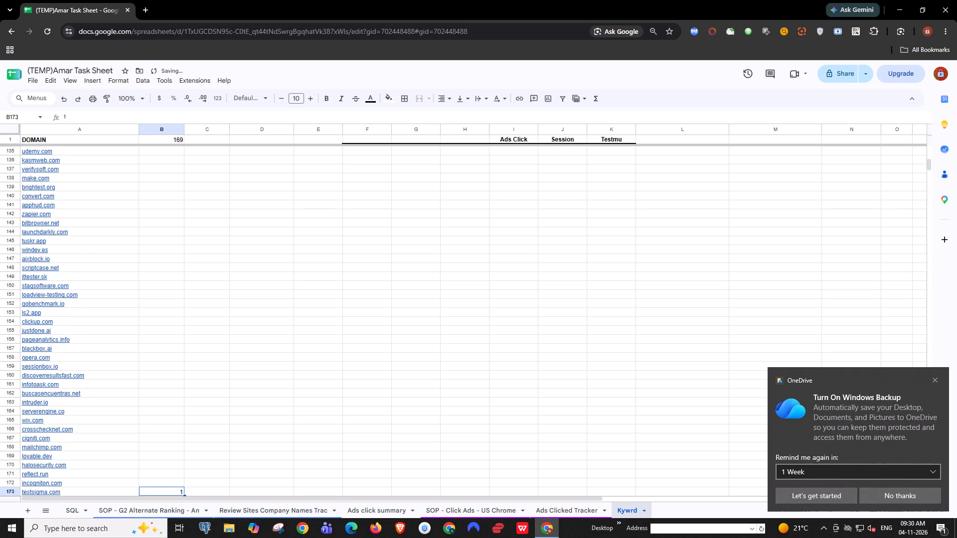
{"action": "key", "text": "2"}
{"action": "key", "text": "Return"}
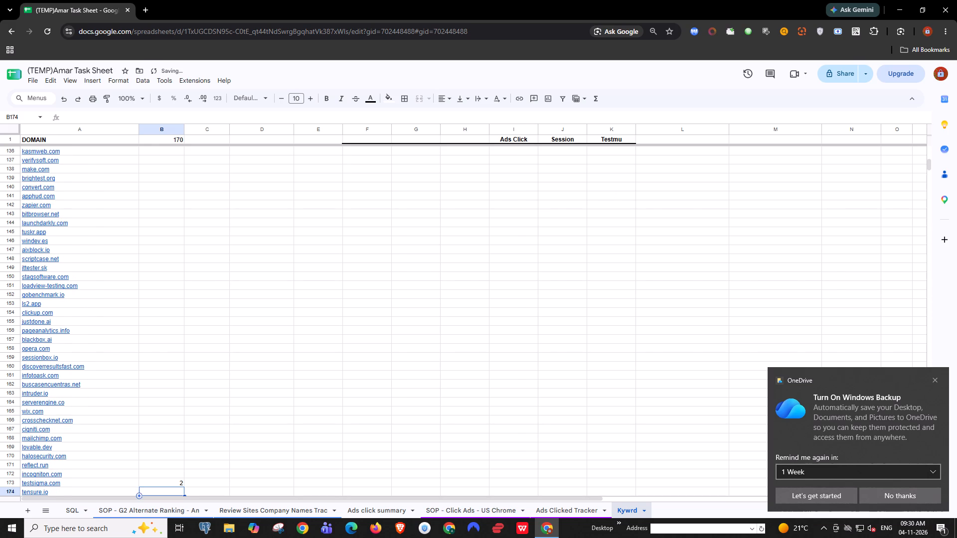
Set the column B count for twenty20.de in row 2336 to 6.
{"action": "key", "text": "ctrl+Right"}
{"action": "key", "text": "ctrl+Down"}
{"action": "key", "text": "Left"}
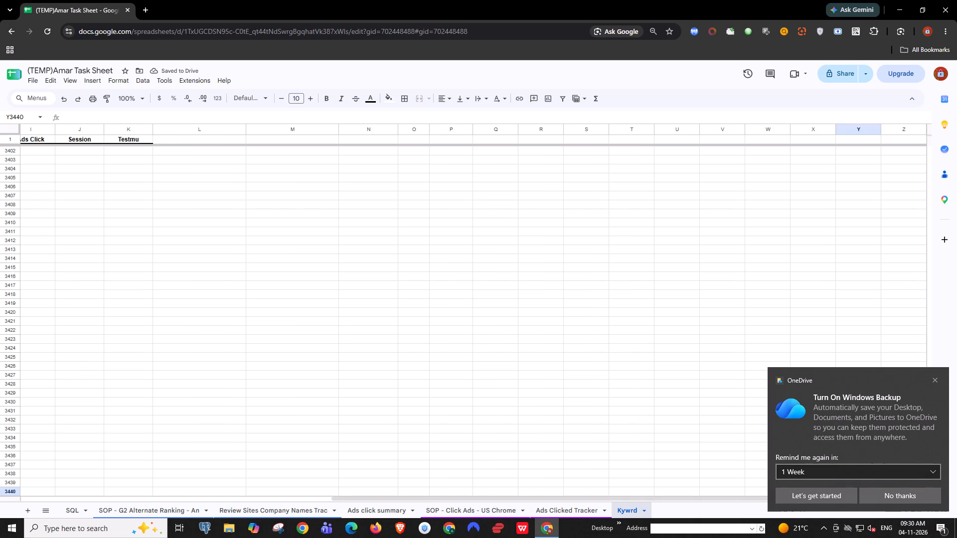
{"action": "key", "text": "ctrl+Left"}
{"action": "key", "text": "Left"}
{"action": "key", "text": "Left"}
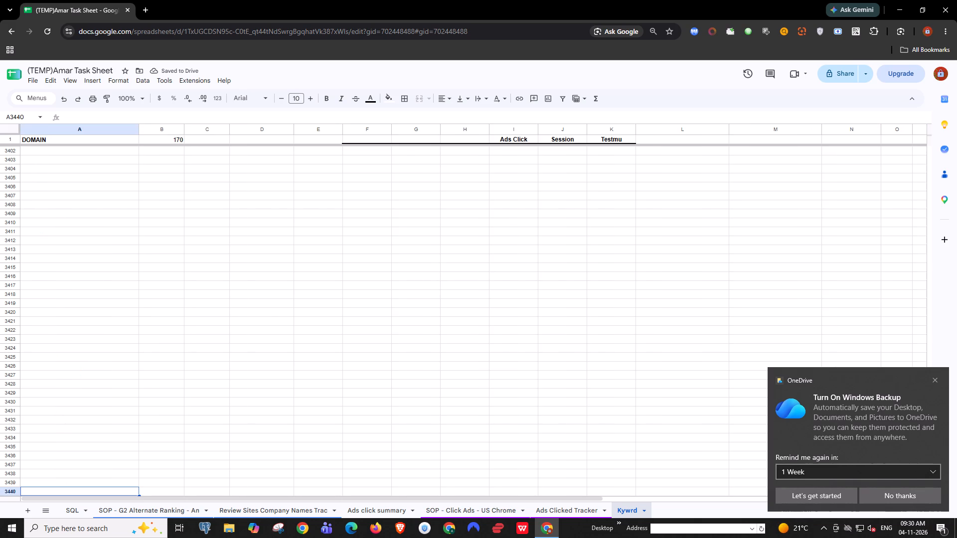
{"action": "key", "text": "ctrl+Up"}
{"action": "key", "text": "Right"}
{"action": "key", "text": "ctrl+Up"}
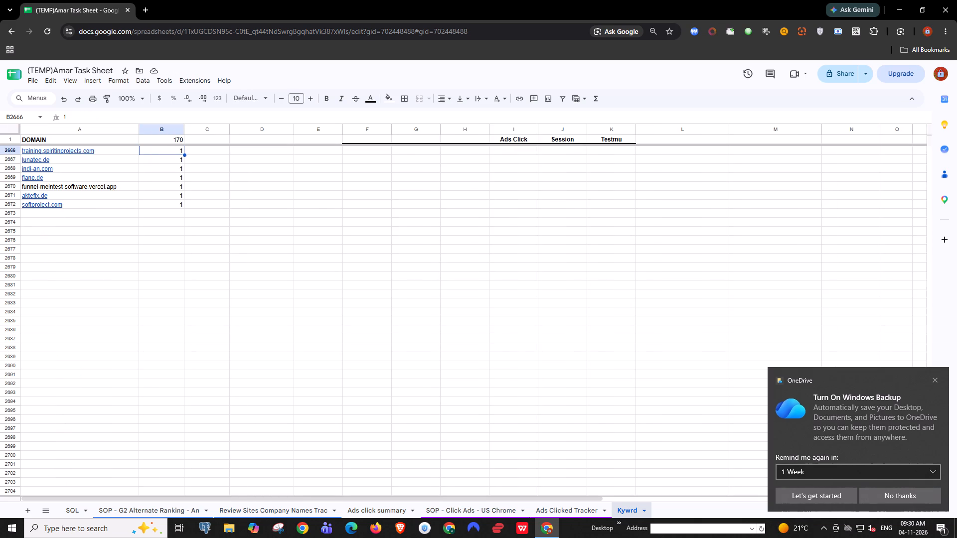
{"action": "key", "text": "ctrl+Up"}
{"action": "key", "text": "ctrl+Up"}
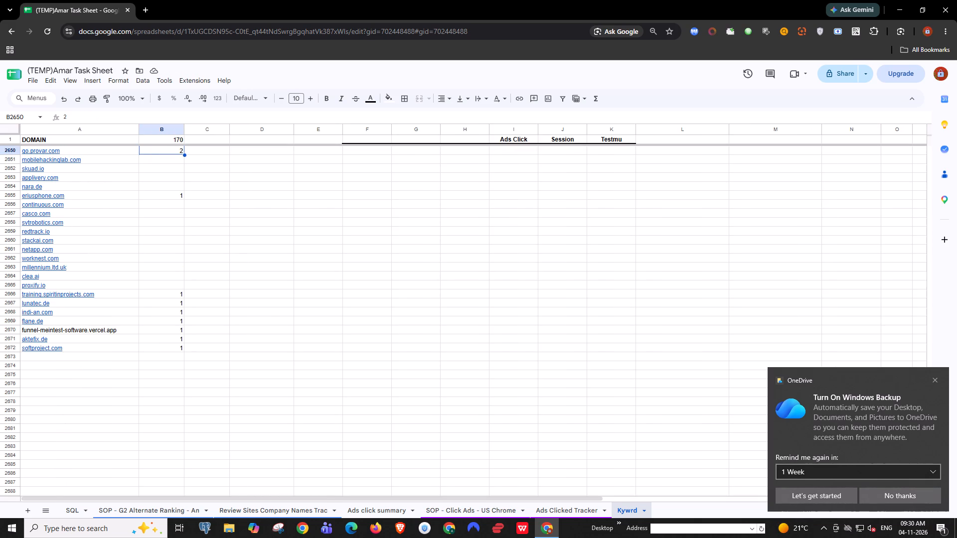
{"action": "key", "text": "ctrl+Up"}
{"action": "key", "text": "ctrl+Up"}
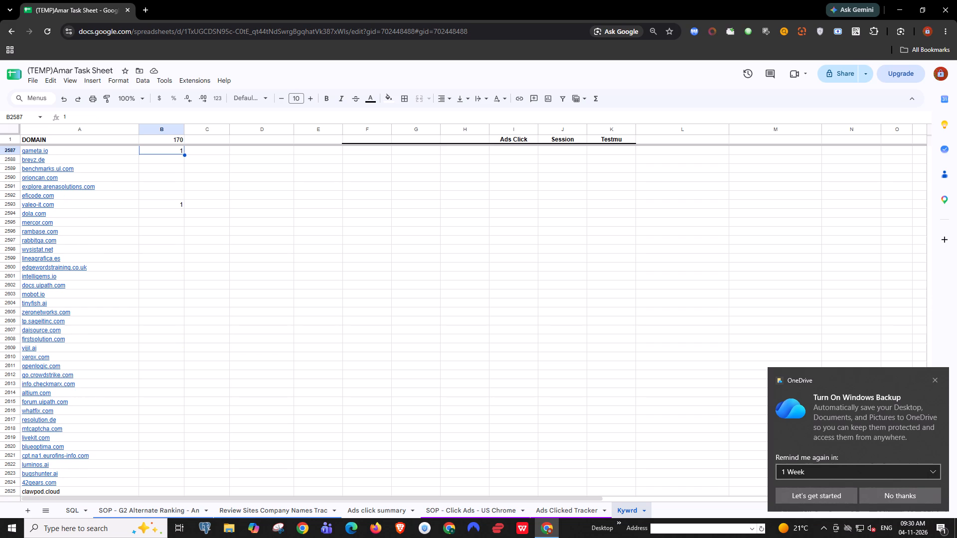
{"action": "key", "text": "ctrl+Up"}
{"action": "key", "text": "ctrl+Up"}
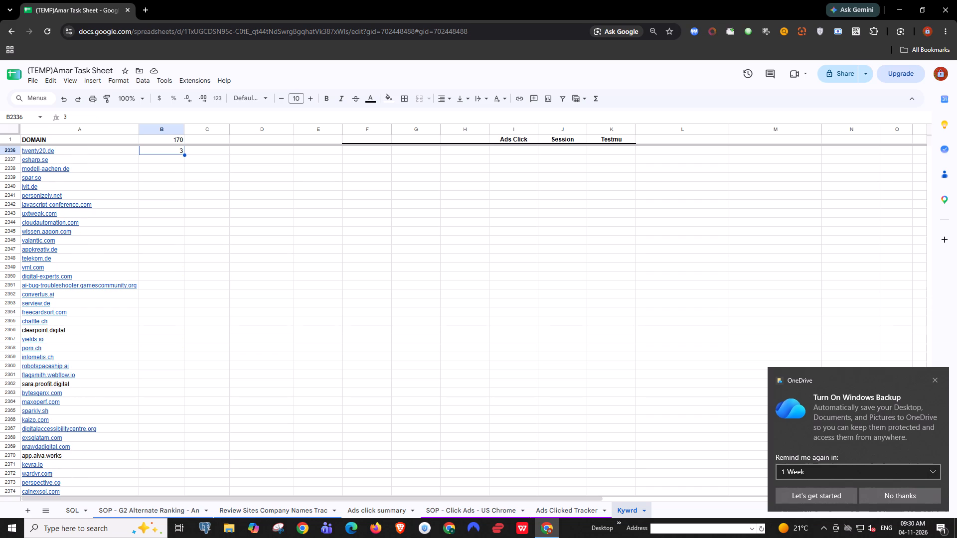
{"action": "key", "text": "6"}
{"action": "key", "text": "Return"}
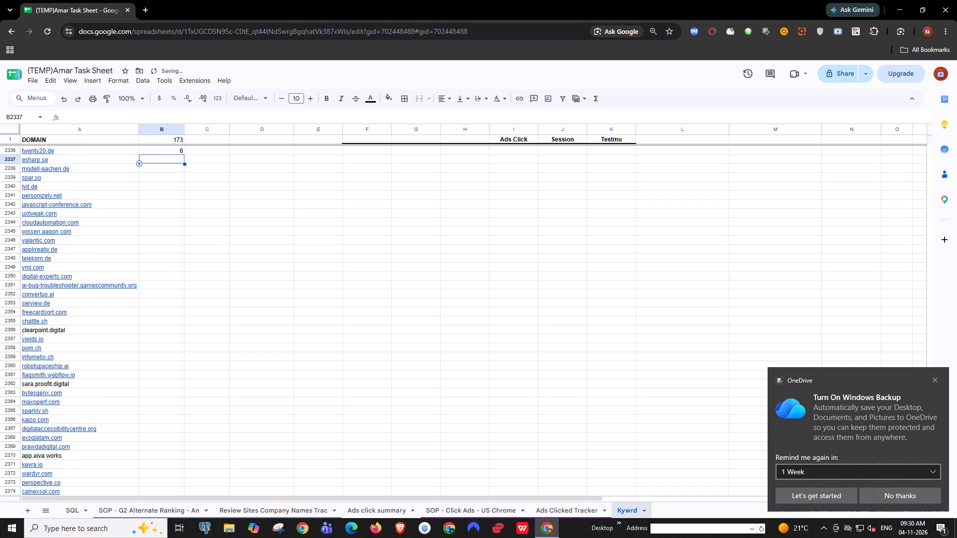
Set the column B counts for www2.hitex.com in row 1881 to 3 and mhp.com in row 1847 to 2.
{"action": "key", "text": "Up"}
{"action": "key", "text": "ctrl+Up"}
{"action": "key", "text": "ctrl+Up"}
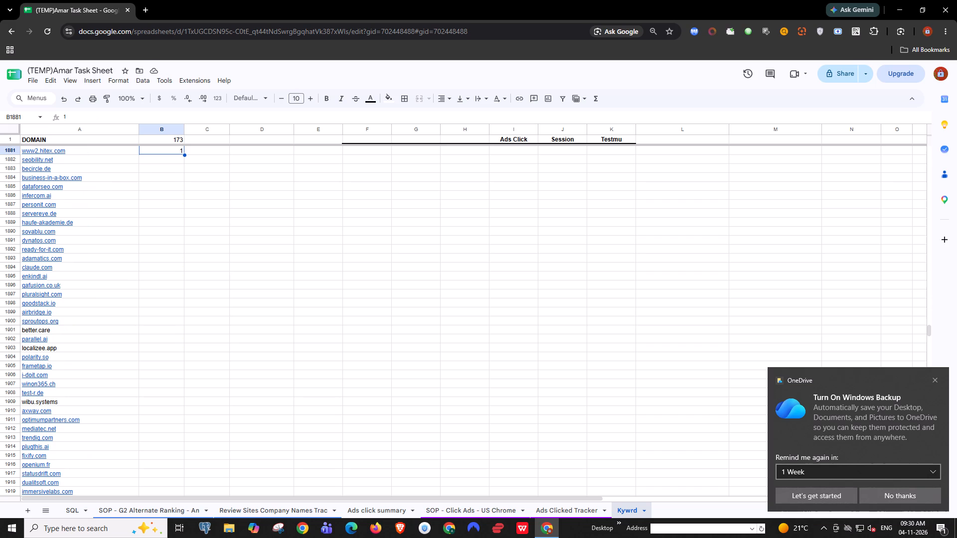
{"action": "key", "text": "3"}
{"action": "key", "text": "Up"}
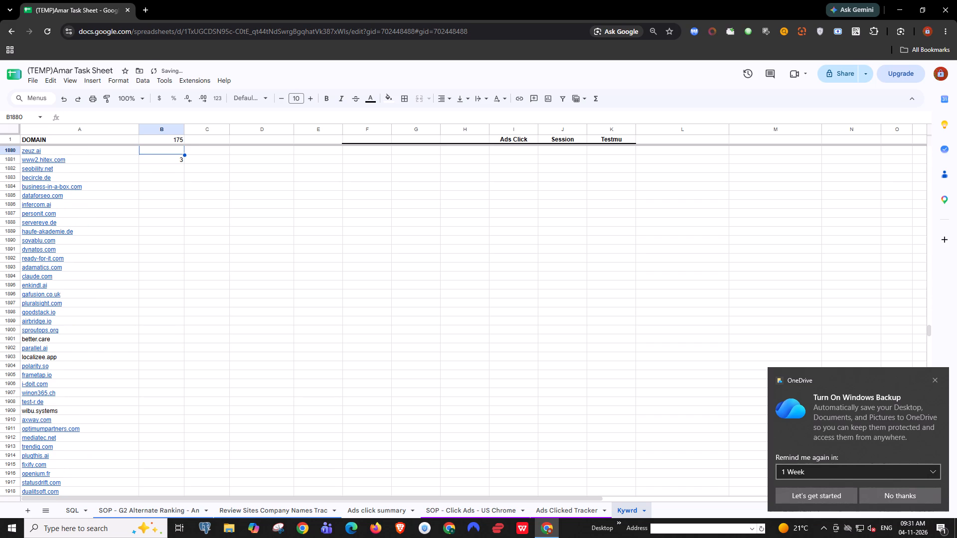
{"action": "key", "text": "ctrl+Up"}
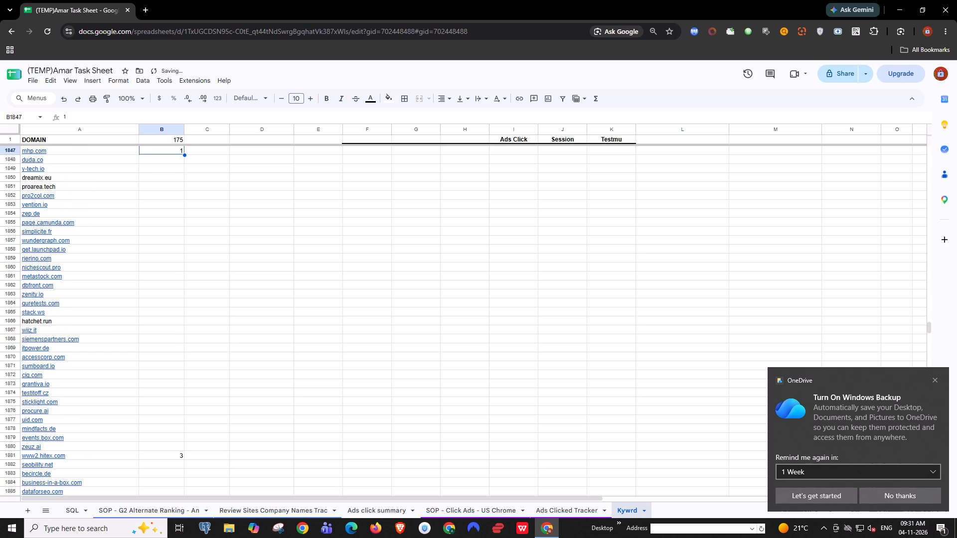
{"action": "key", "text": "2"}
{"action": "key", "text": "Up"}
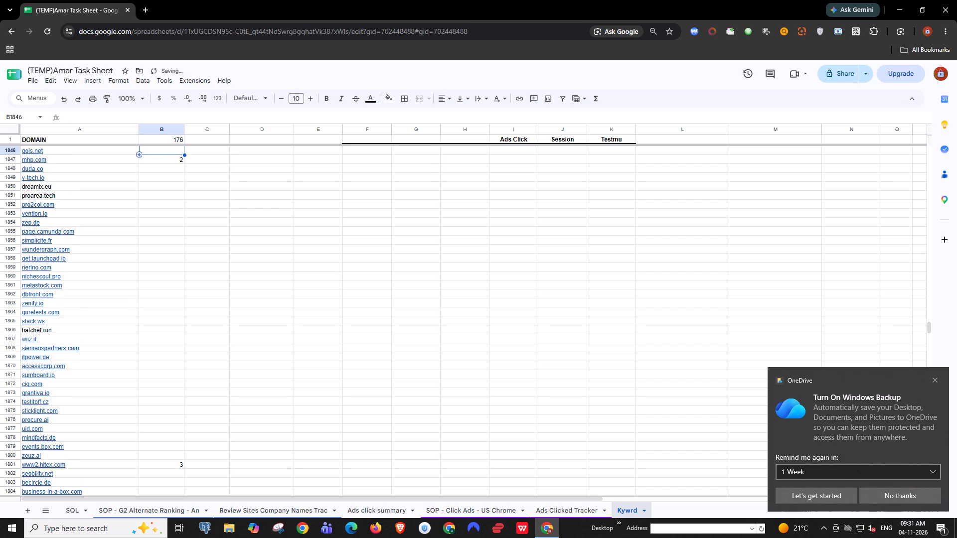
Set the column B counts for argos-ci.com in row 1565 to 4 and google.com in row 1432 to 2.
{"action": "key", "text": "ctrl+Up"}
{"action": "key", "text": "4"}
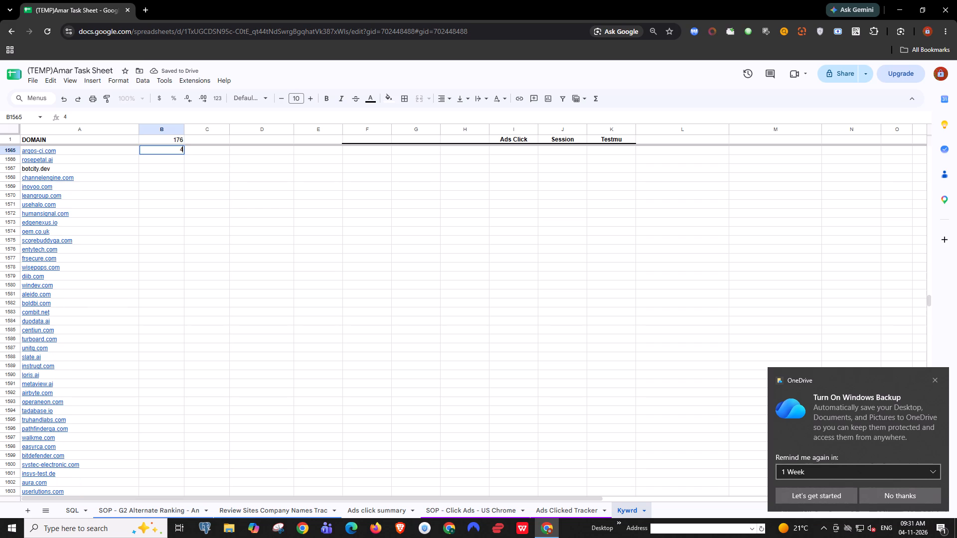
{"action": "key", "text": "ctrl+Up"}
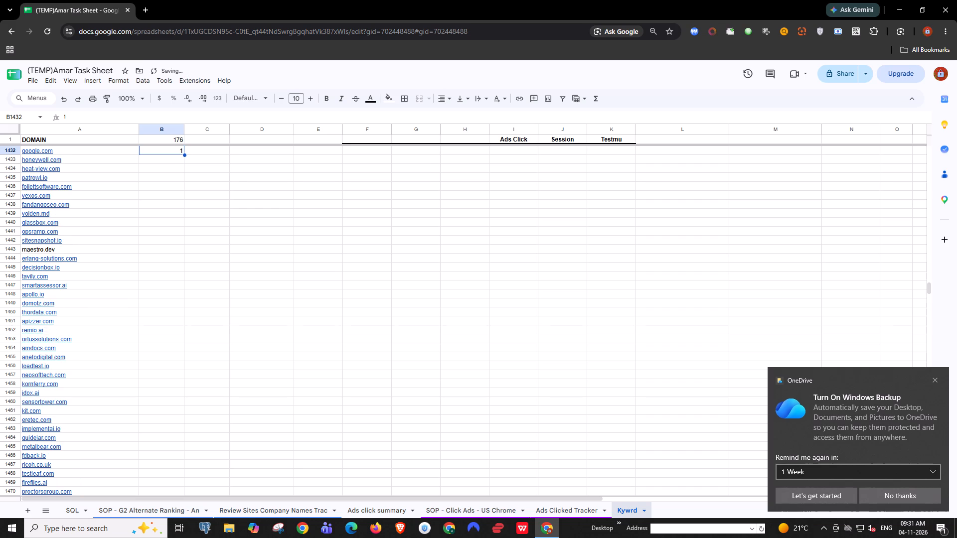
{"action": "key", "text": "2"}
{"action": "key", "text": "Up"}
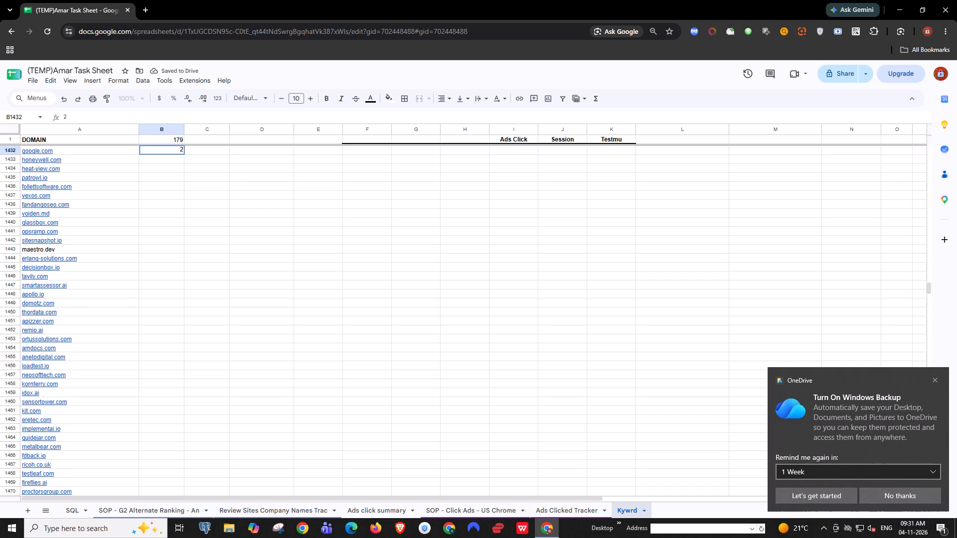
Set the column B counts for testbirds.com in row 1228 to 6 and jamasoftware.com in row 1139 to 2.
{"action": "key", "text": "ctrl+Up"}
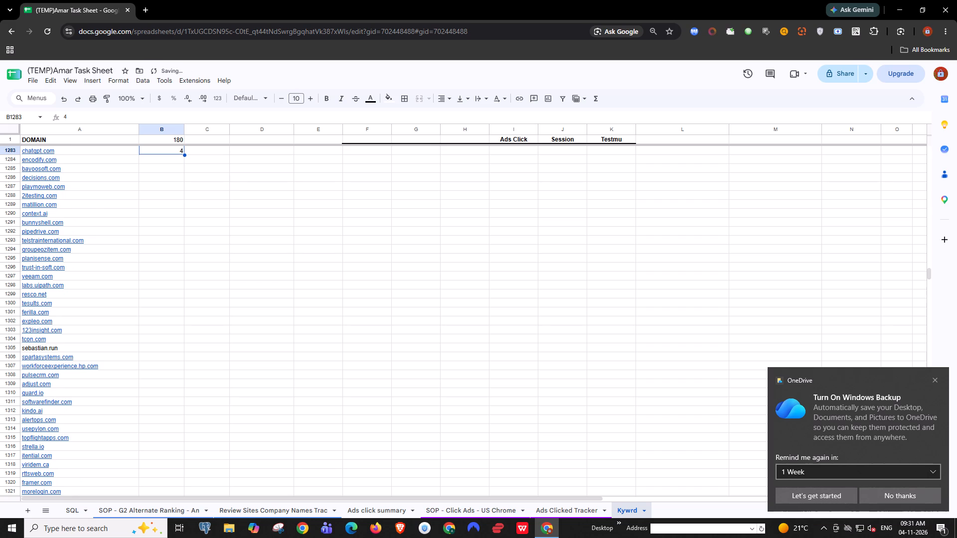
{"action": "key", "text": "ctrl+Up"}
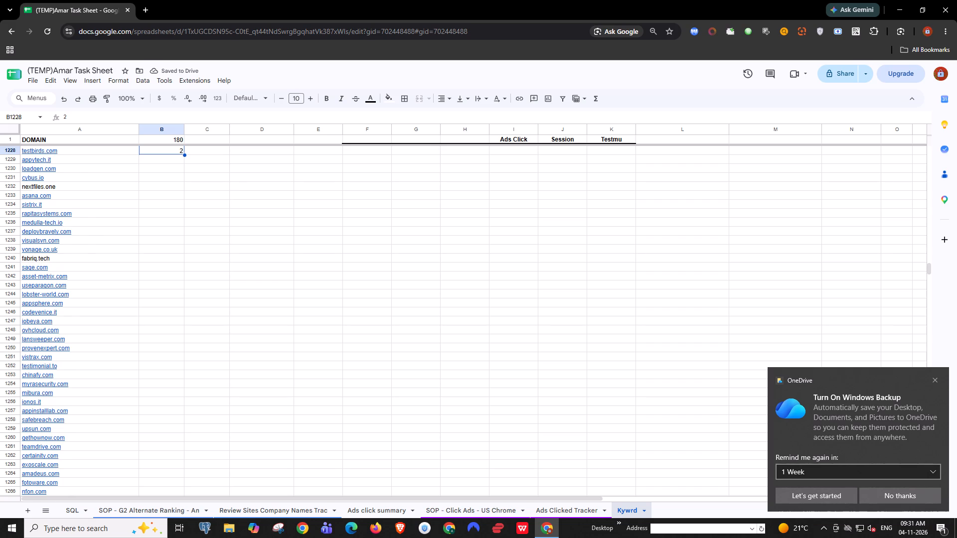
{"action": "key", "text": "6"}
{"action": "key", "text": "Up"}
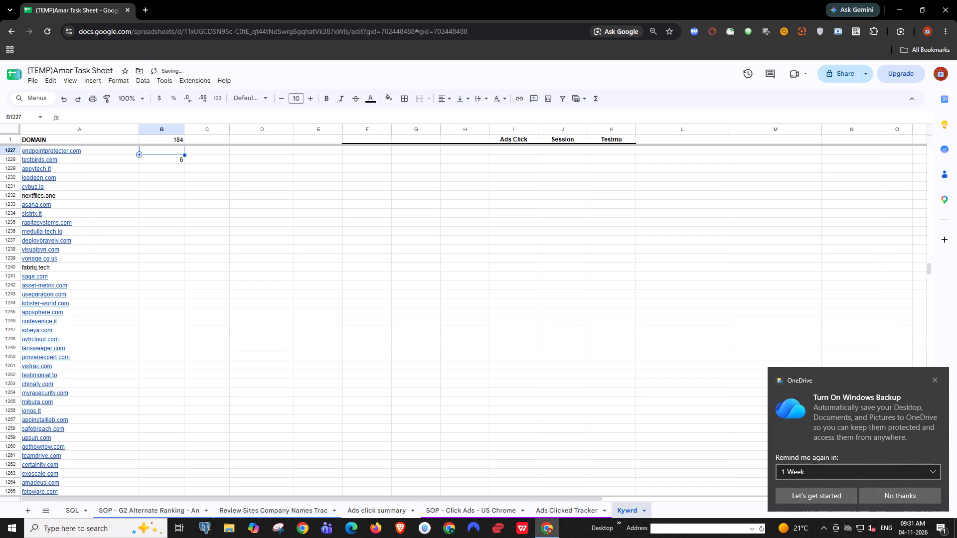
{"action": "key", "text": "ctrl+Up"}
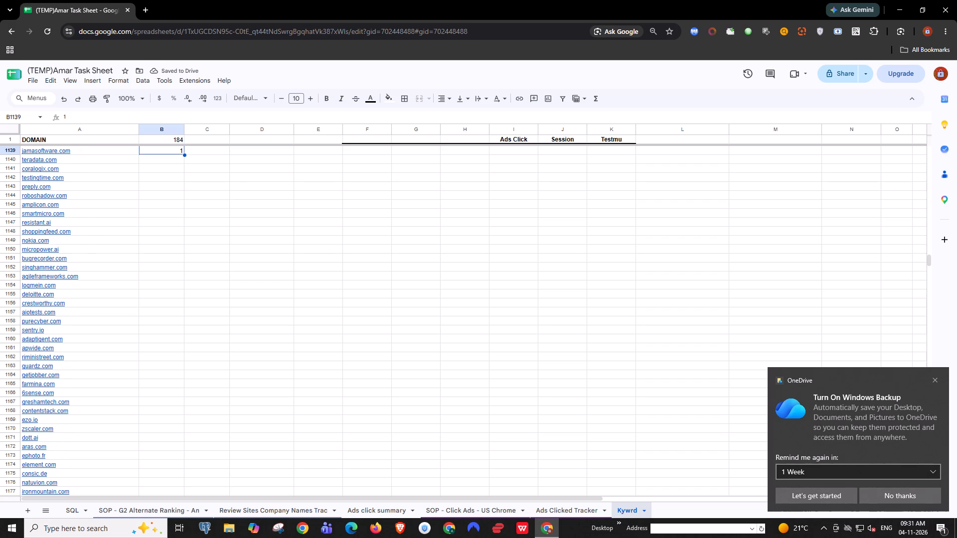
{"action": "key", "text": "2"}
{"action": "key", "text": "ctrl+Up"}
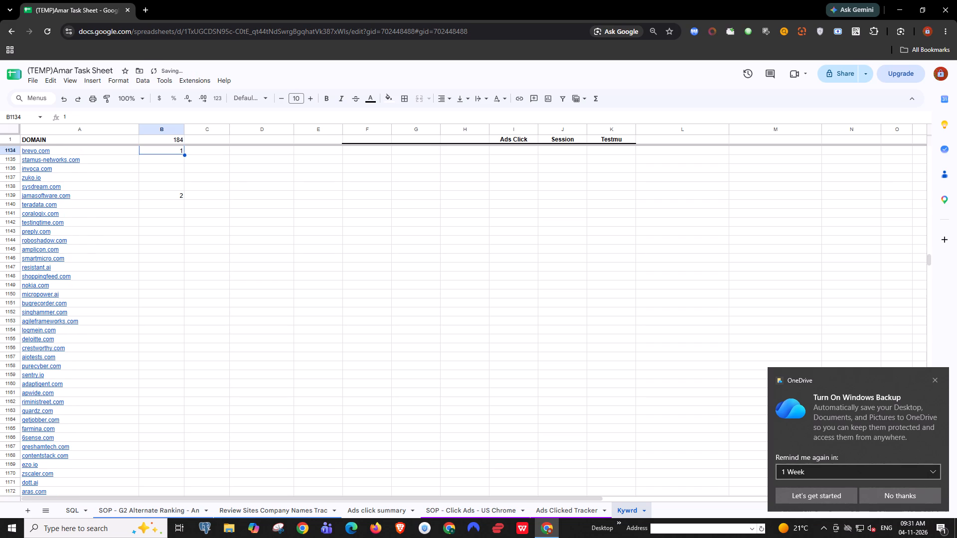
Set the column B counts for zennolab.com in row 1011 to 2 and hcl-software.com in row 914 to 3.
{"action": "key", "text": "ctrl+Up"}
{"action": "key", "text": "2"}
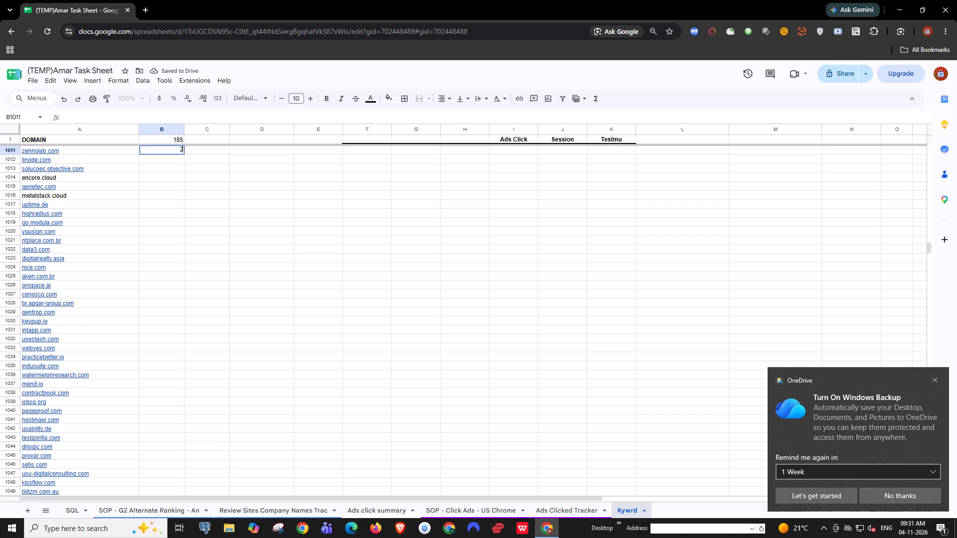
{"action": "key", "text": "Up"}
{"action": "key", "text": "ctrl+Up"}
{"action": "key", "text": "ctrl+Up"}
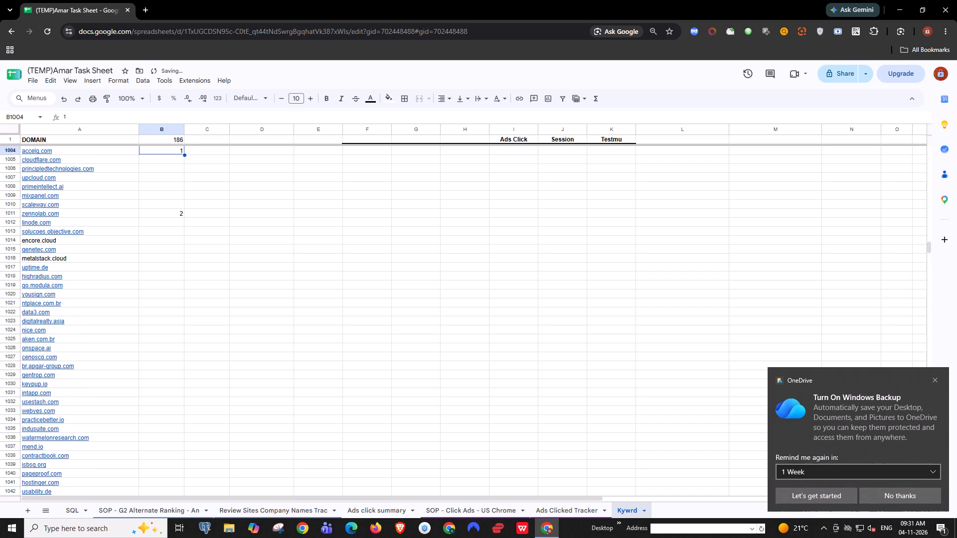
{"action": "key", "text": "ctrl+Up"}
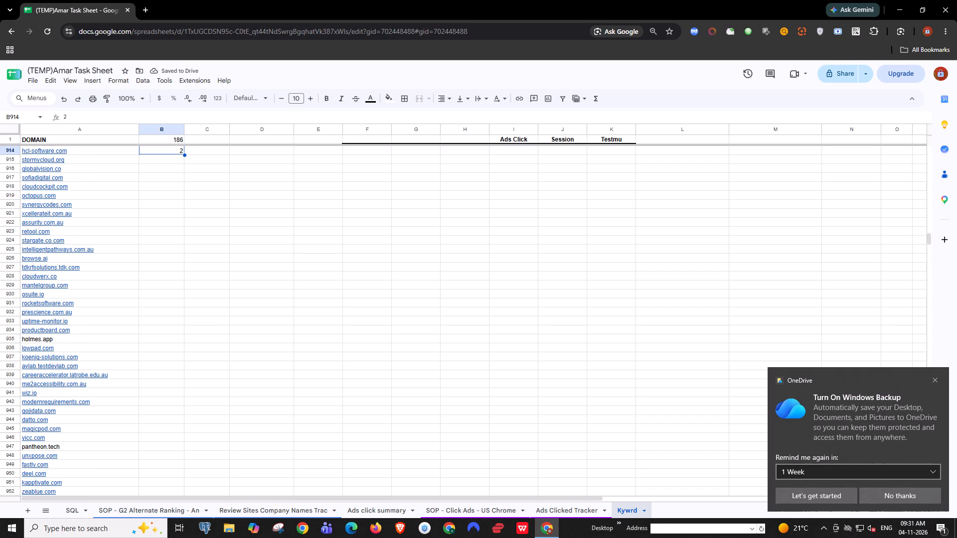
{"action": "key", "text": "3"}
{"action": "key", "text": "Up"}
Set the column B counts for beckhoff.com in row 678 to 4 and tableau.com in row 647 to 2.
{"action": "key", "text": "ctrl+Up"}
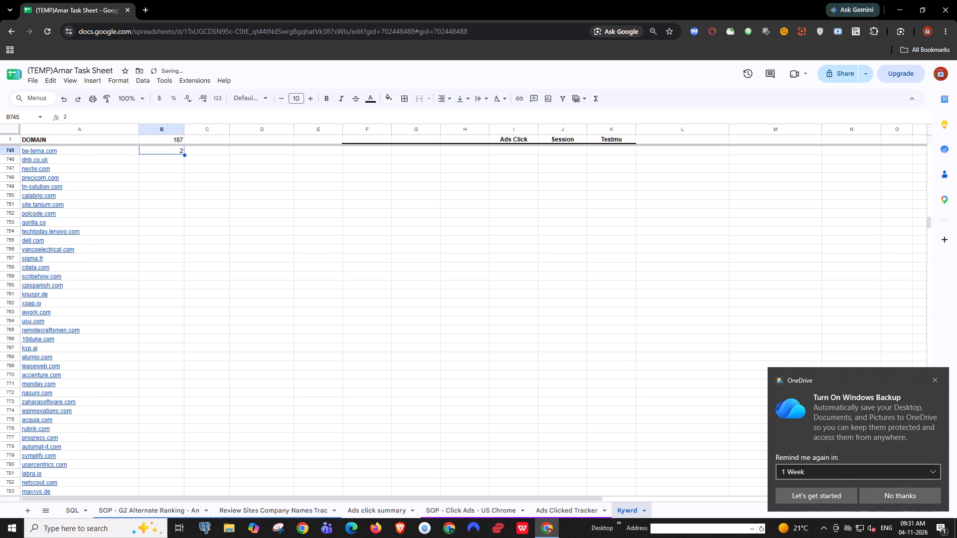
{"action": "key", "text": "ctrl+Up"}
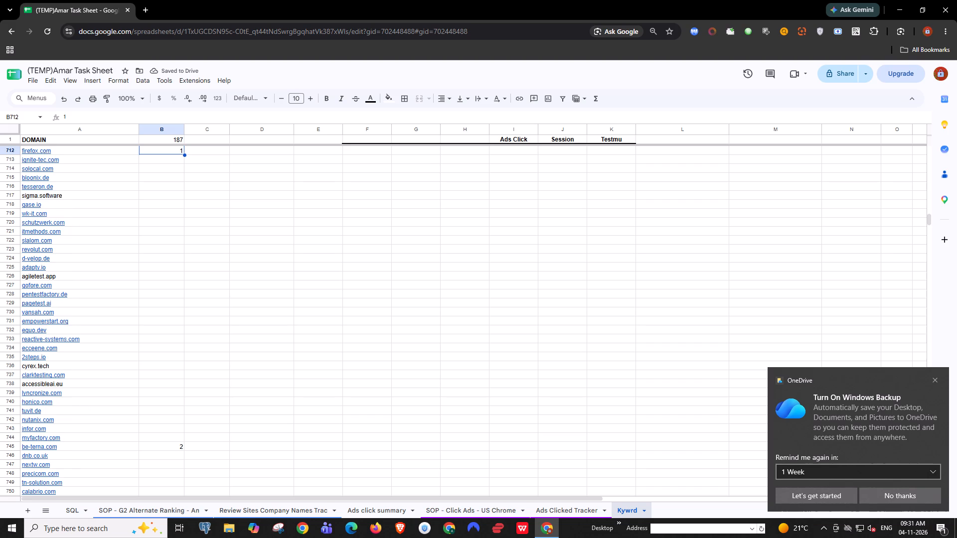
{"action": "key", "text": "ctrl+Up"}
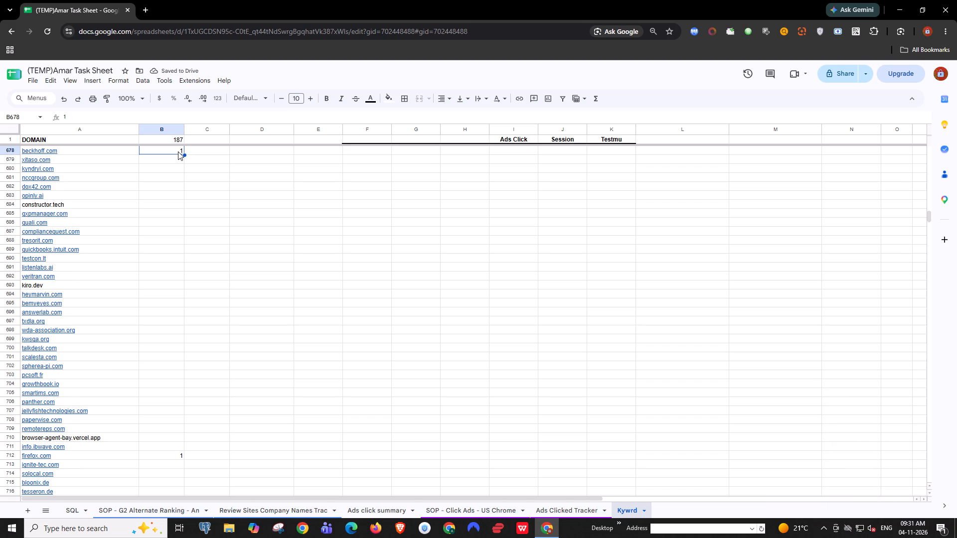
{"action": "key", "text": "4"}
{"action": "key", "text": "ctrl+Up"}
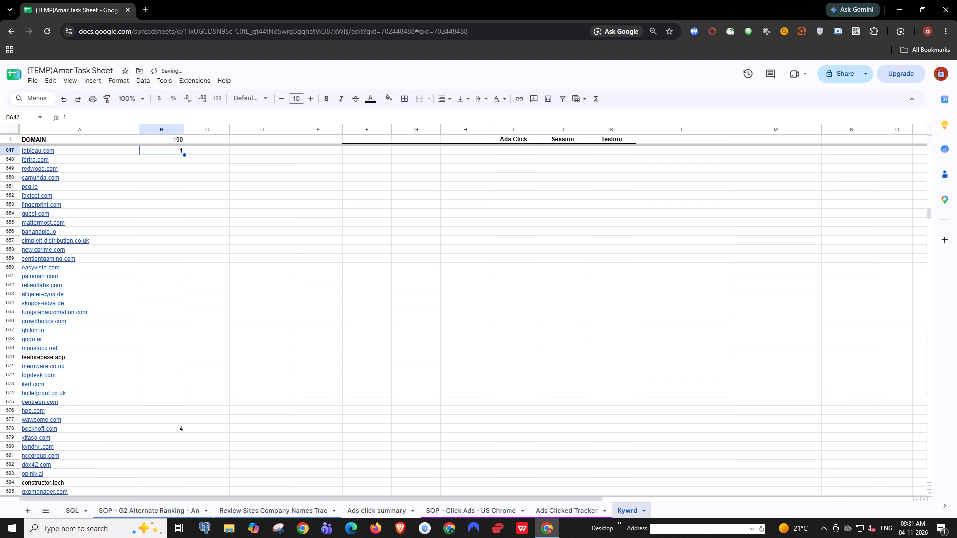
{"action": "key", "text": "2"}
{"action": "key", "text": "Up"}
Set the column B count for hitex.com in row 612 to 5.
{"action": "key", "text": "ctrl+Up"}
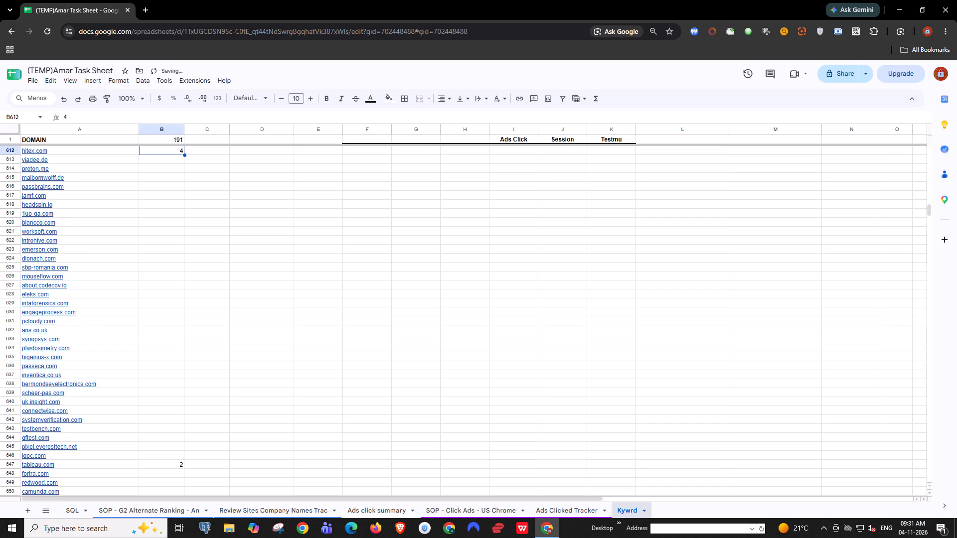
{"action": "key", "text": "5"}
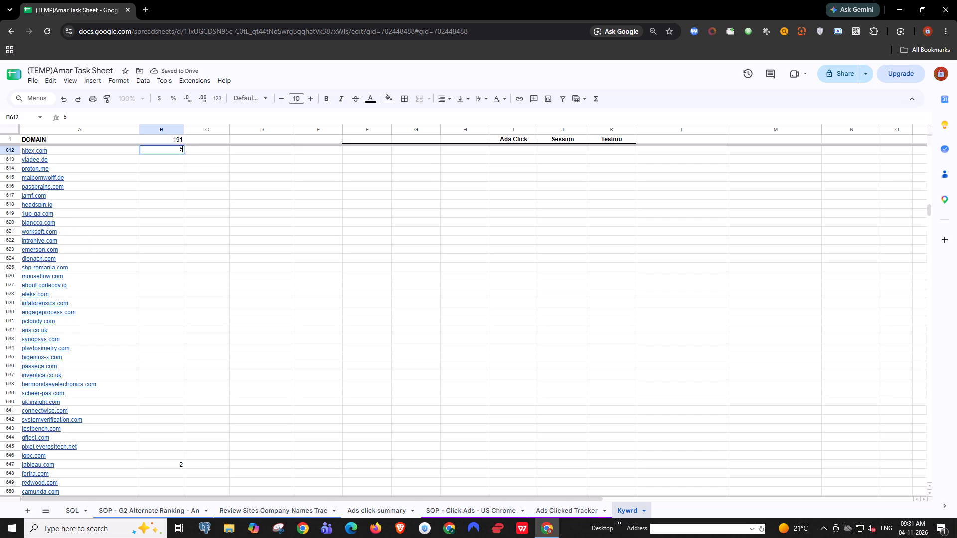
{"action": "key", "text": "Return"}
{"action": "key", "text": "Up"}
{"action": "key", "text": "Up"}
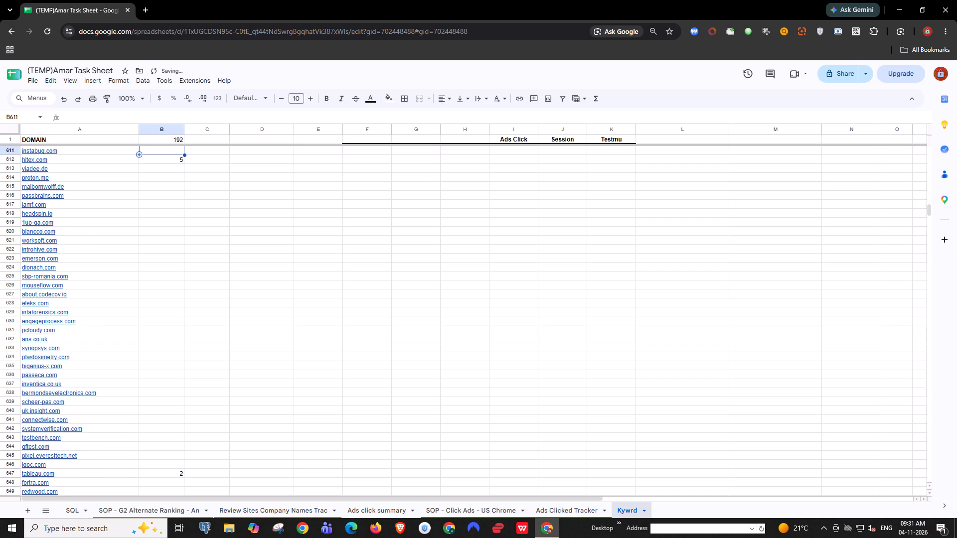
Open the Amar Task Sheet spreadsheet in a new browser window.
{"action": "key", "text": "ctrl+n"}
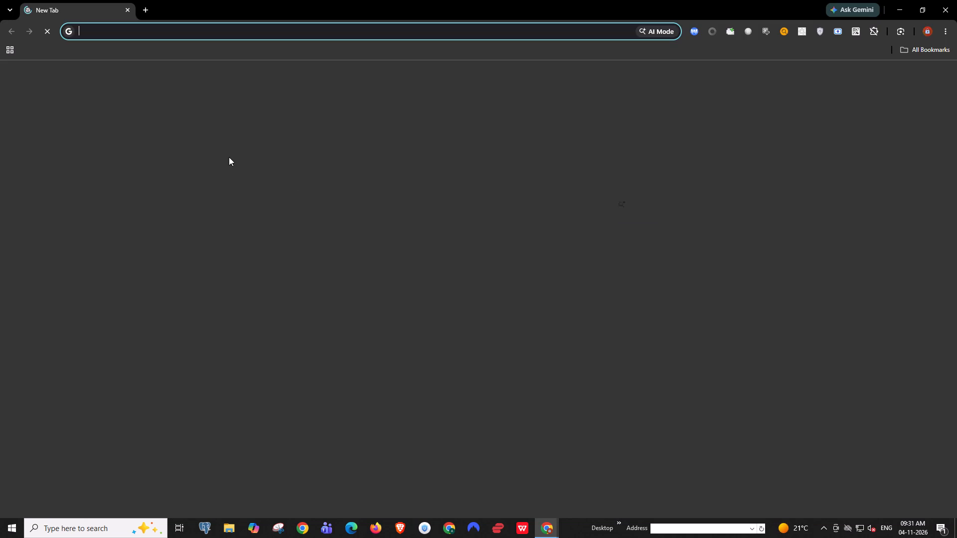
{"action": "type", "text": "amar"}
{"action": "key", "text": "Return"}
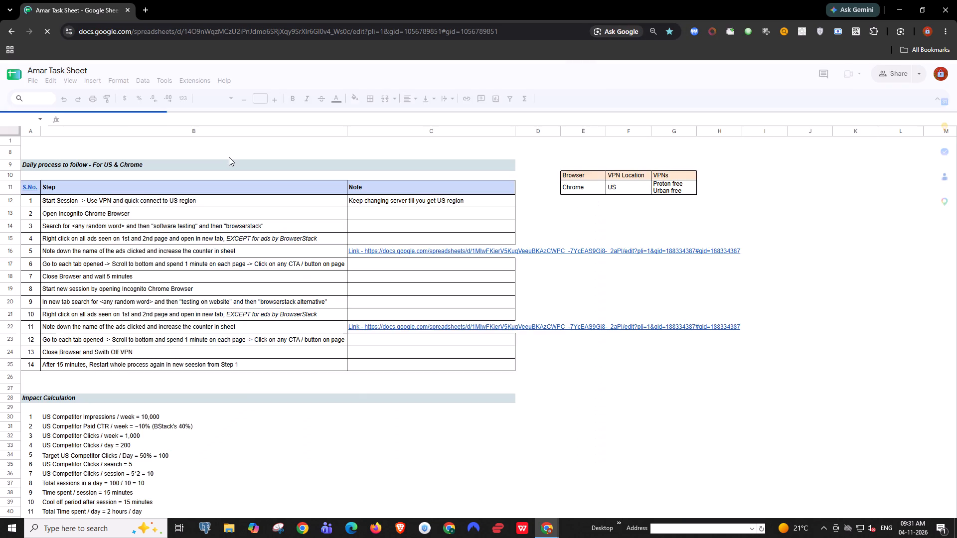
Open a new browser tab and look through the saved bookmarks for Amar Status New Sheet.
{"action": "key", "text": "ctrl+t"}
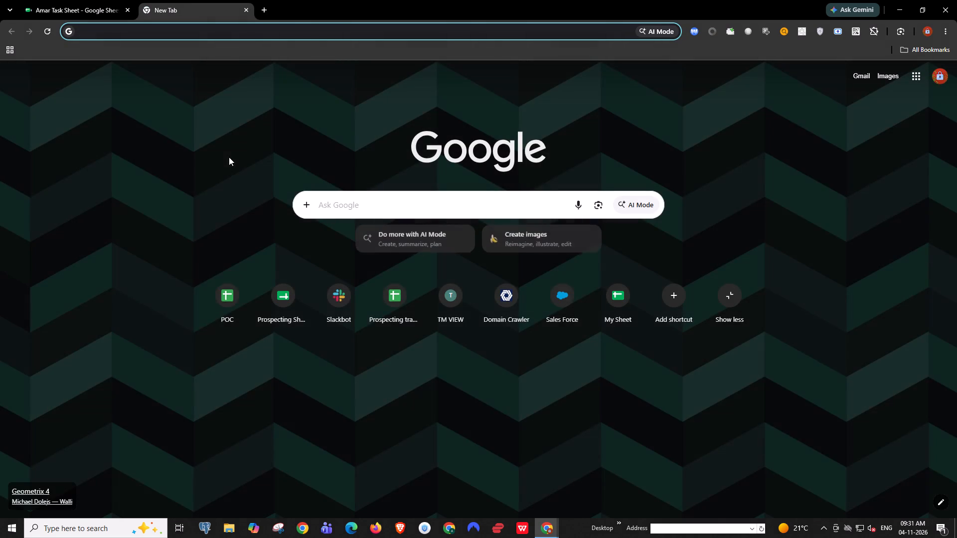
{"action": "left_click", "coordinate": [938, 50]}
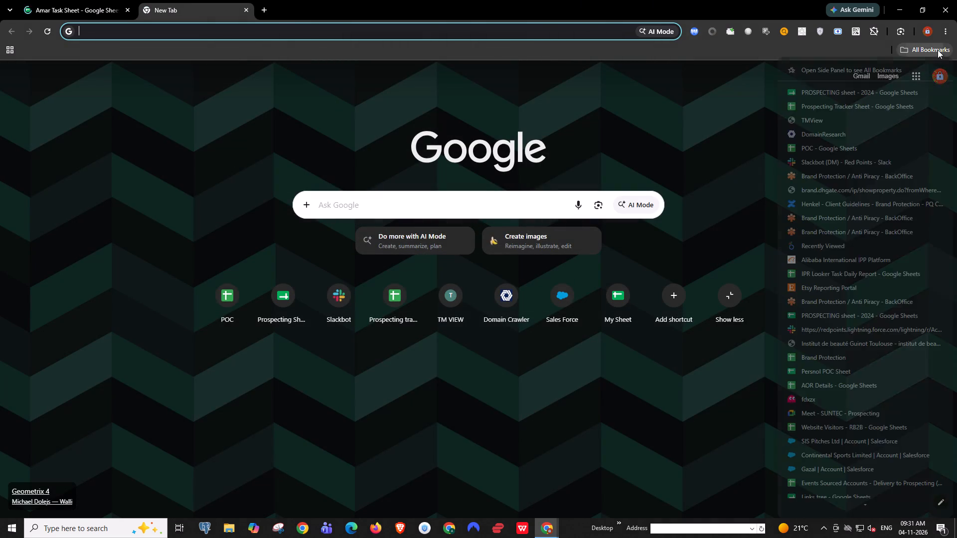
{"action": "scroll", "coordinate": [845, 237], "scroll_direction": "down", "scroll_amount": 7}
{"action": "scroll", "coordinate": [830, 354], "scroll_direction": "down", "scroll_amount": 4}
{"action": "scroll", "coordinate": [832, 352], "scroll_direction": "up", "scroll_amount": 2}
{"action": "scroll", "coordinate": [832, 352], "scroll_direction": "down", "scroll_amount": 5}
{"action": "scroll", "coordinate": [832, 352], "scroll_direction": "up", "scroll_amount": 1}
{"action": "scroll", "coordinate": [828, 381], "scroll_direction": "down", "scroll_amount": 9}
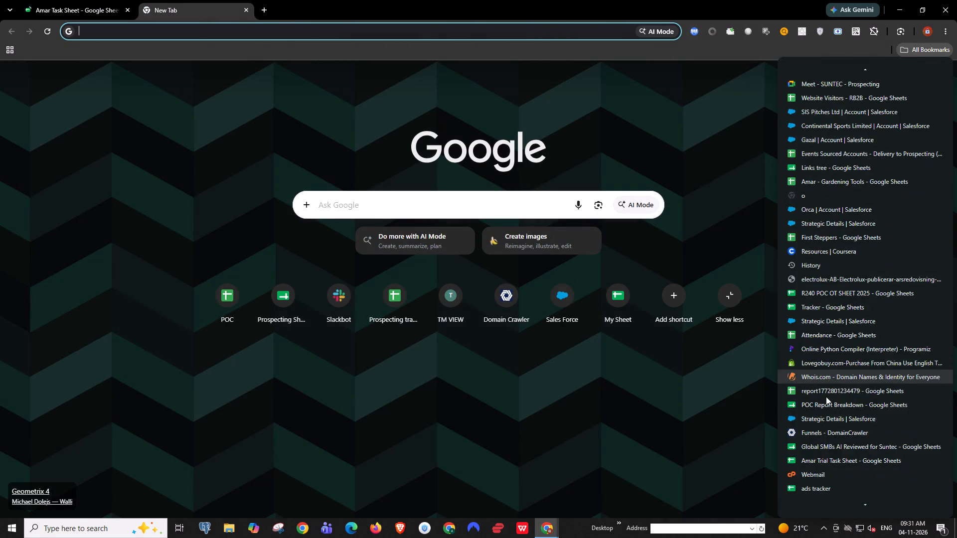
{"action": "scroll", "coordinate": [826, 397], "scroll_direction": "down", "scroll_amount": 7}
{"action": "scroll", "coordinate": [826, 397], "scroll_direction": "up", "scroll_amount": 1}
{"action": "scroll", "coordinate": [826, 397], "scroll_direction": "down", "scroll_amount": 20}
{"action": "scroll", "coordinate": [826, 397], "scroll_direction": "down", "scroll_amount": 3}
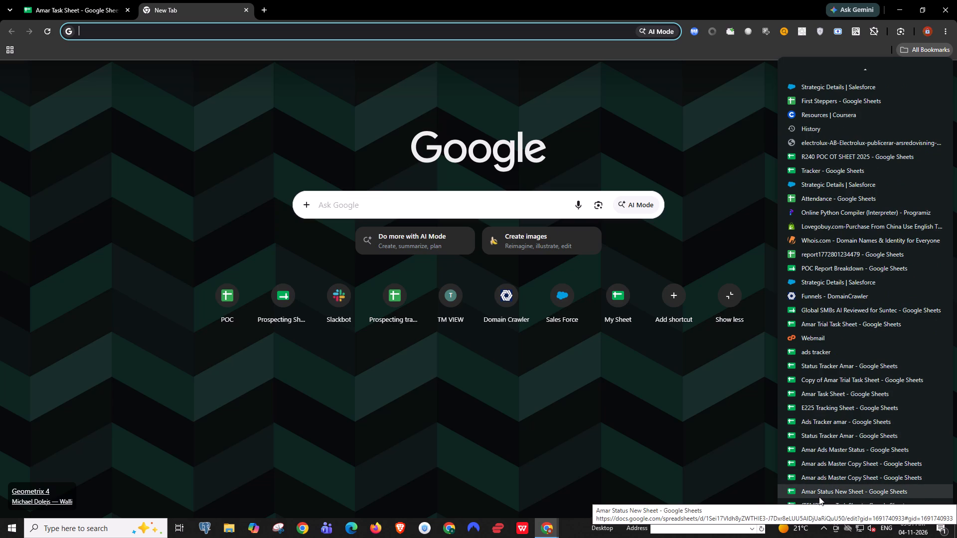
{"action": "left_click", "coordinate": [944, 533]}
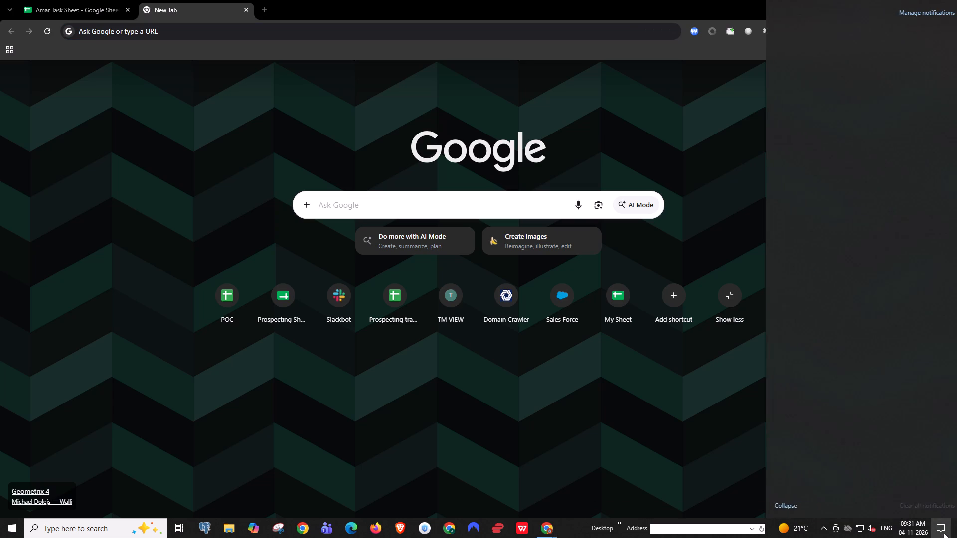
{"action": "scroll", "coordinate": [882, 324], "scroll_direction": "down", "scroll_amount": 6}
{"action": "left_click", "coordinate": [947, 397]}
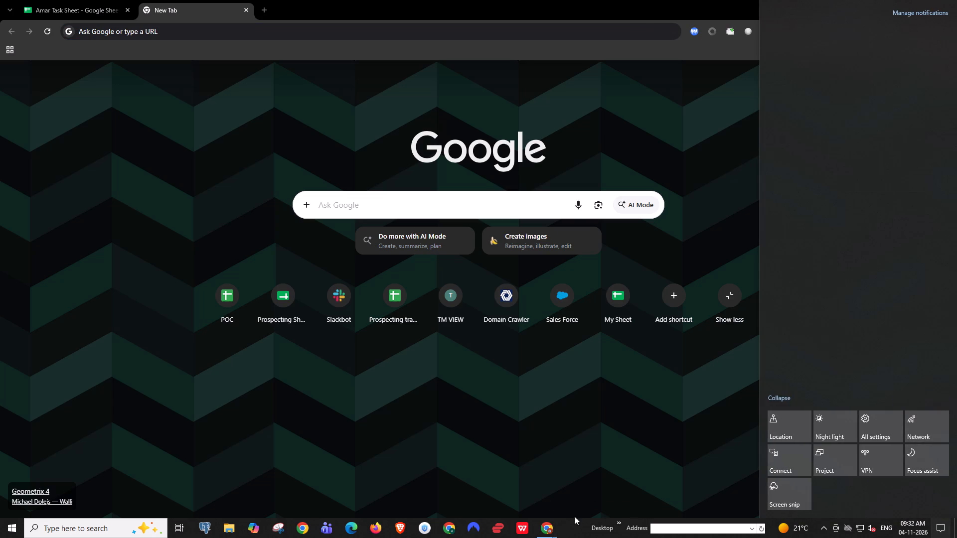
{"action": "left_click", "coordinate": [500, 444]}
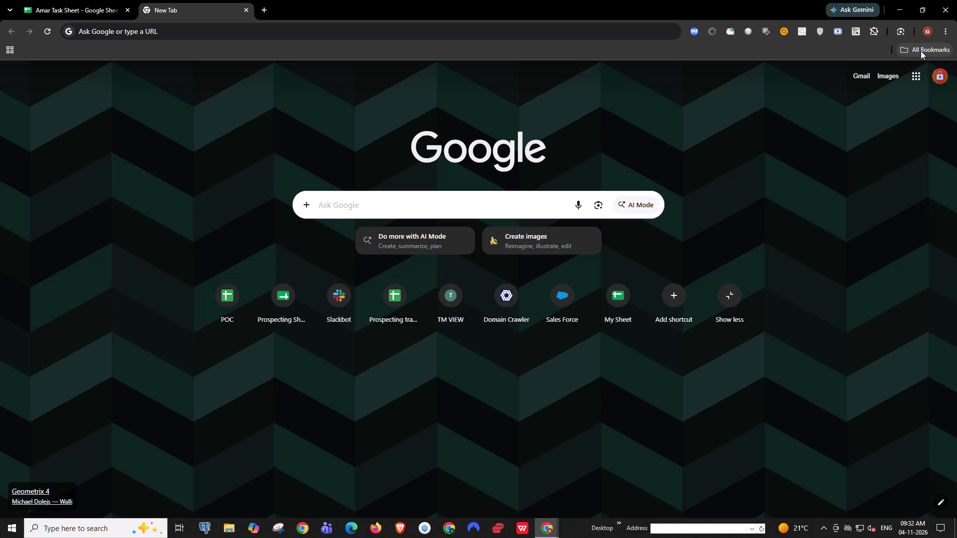
Open the bookmarked Amar Status New Sheet spreadsheet in the new tab.
{"action": "left_click", "coordinate": [921, 51]}
{"action": "scroll", "coordinate": [824, 308], "scroll_direction": "down", "scroll_amount": 20}
{"action": "scroll", "coordinate": [824, 308], "scroll_direction": "down", "scroll_amount": 9}
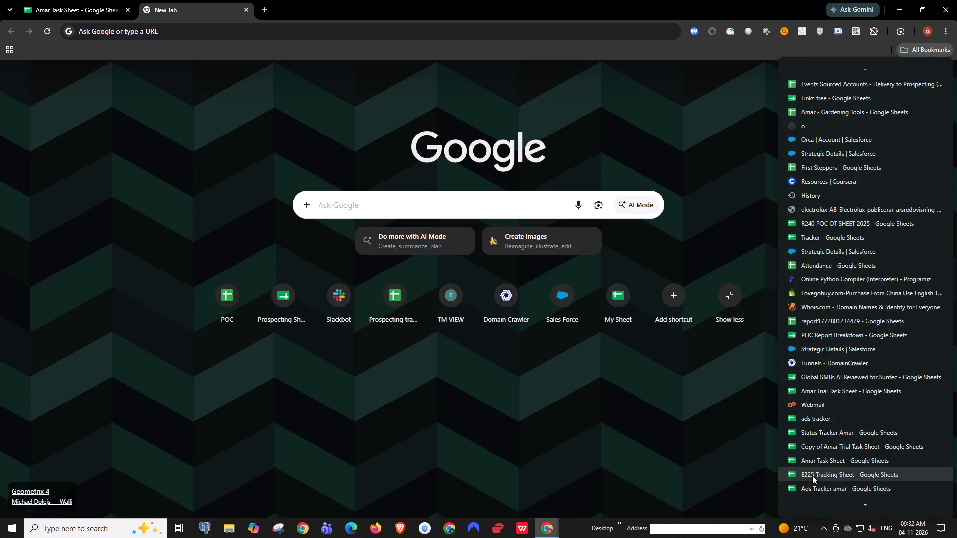
{"action": "scroll", "coordinate": [812, 477], "scroll_direction": "down", "scroll_amount": 13}
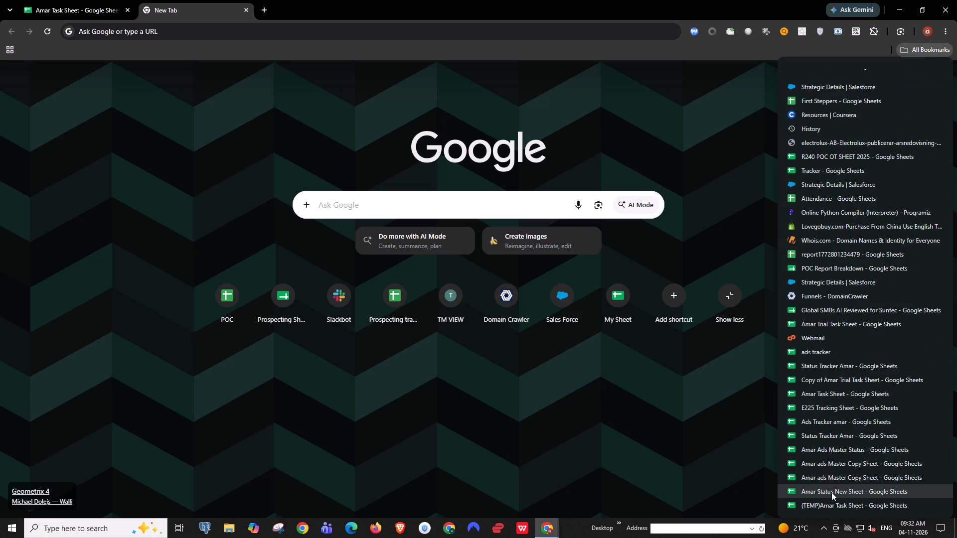
{"action": "left_click", "coordinate": [813, 490]}
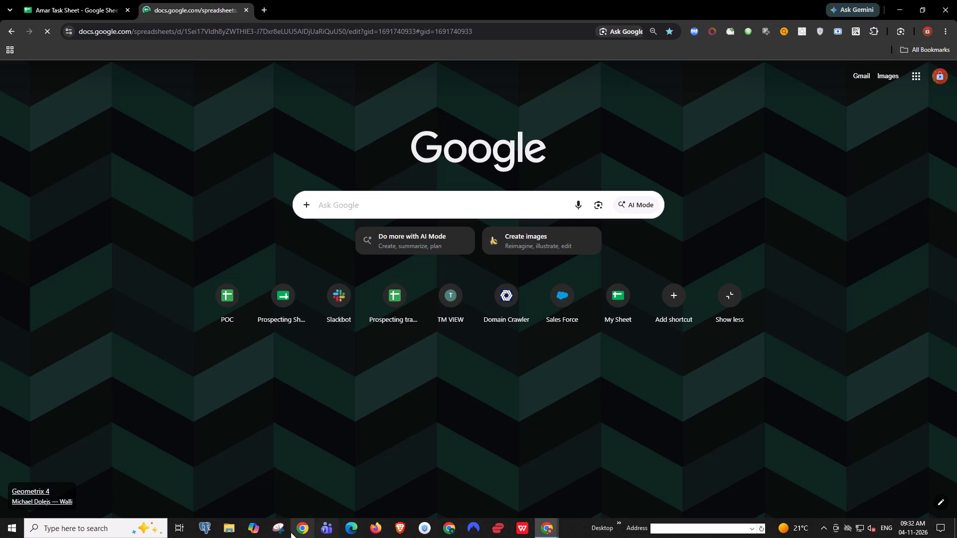
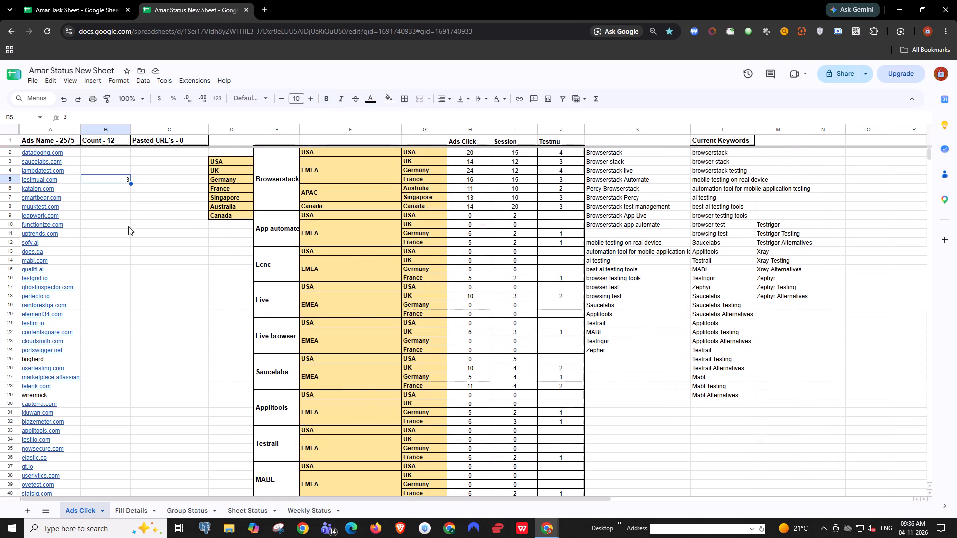
Review the Ads Click figures and the Group Status summary in Amar Status New Sheet.
{"action": "left_click", "coordinate": [63, 183]}
{"action": "left_click", "coordinate": [109, 177]}
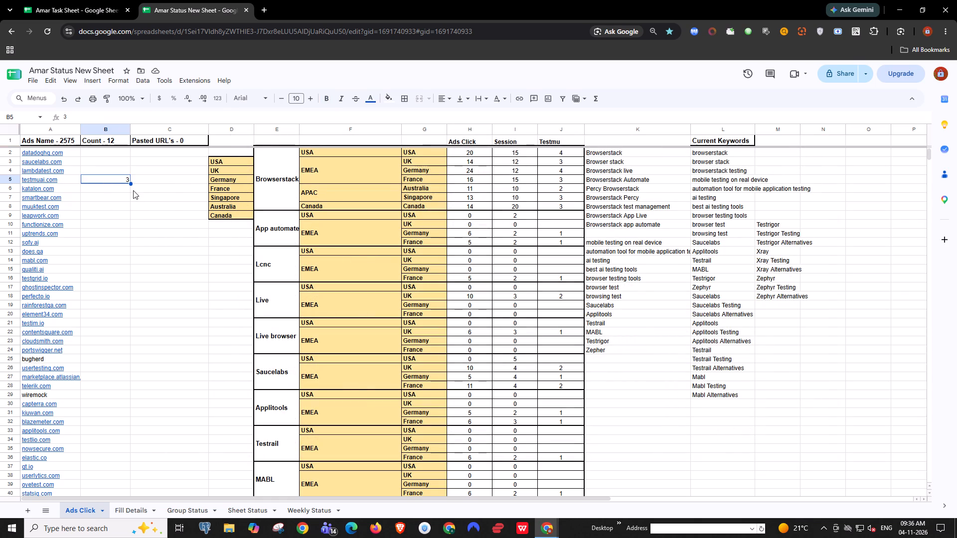
{"action": "scroll", "coordinate": [149, 210], "scroll_direction": "up", "scroll_amount": 5}
{"action": "left_click", "coordinate": [649, 382]}
{"action": "key", "text": "alt+Tab"}
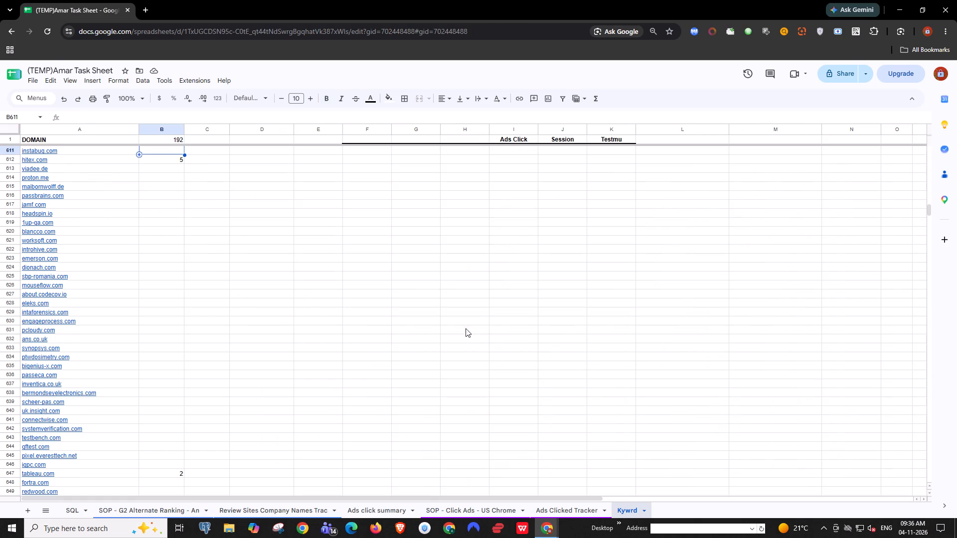
{"action": "key", "text": "alt+Tab"}
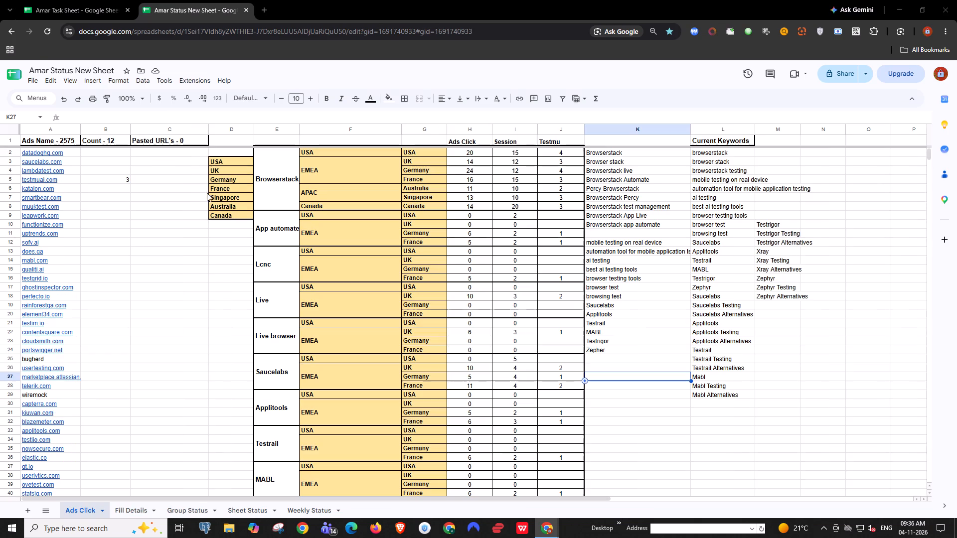
{"action": "scroll", "coordinate": [431, 210], "scroll_direction": "up", "scroll_amount": 4}
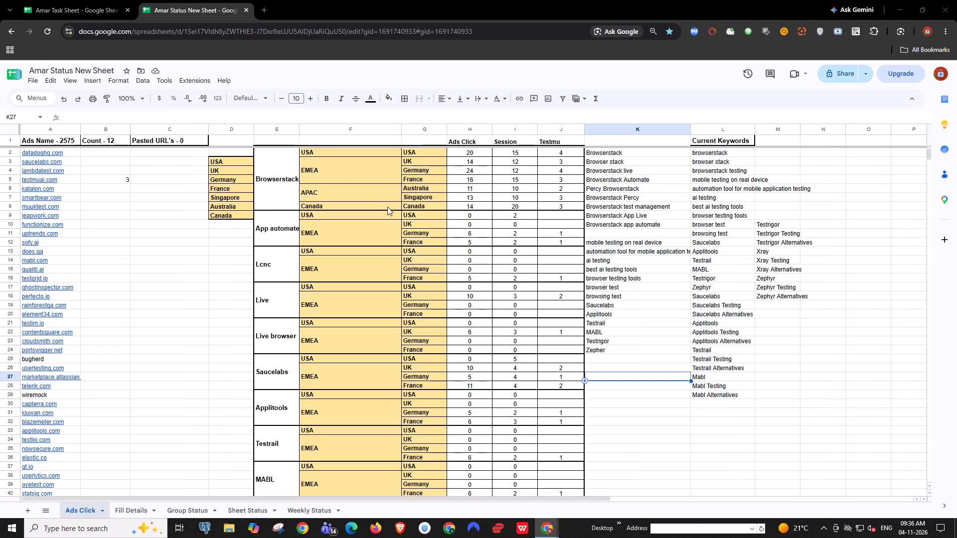
{"action": "left_click", "coordinate": [197, 509]}
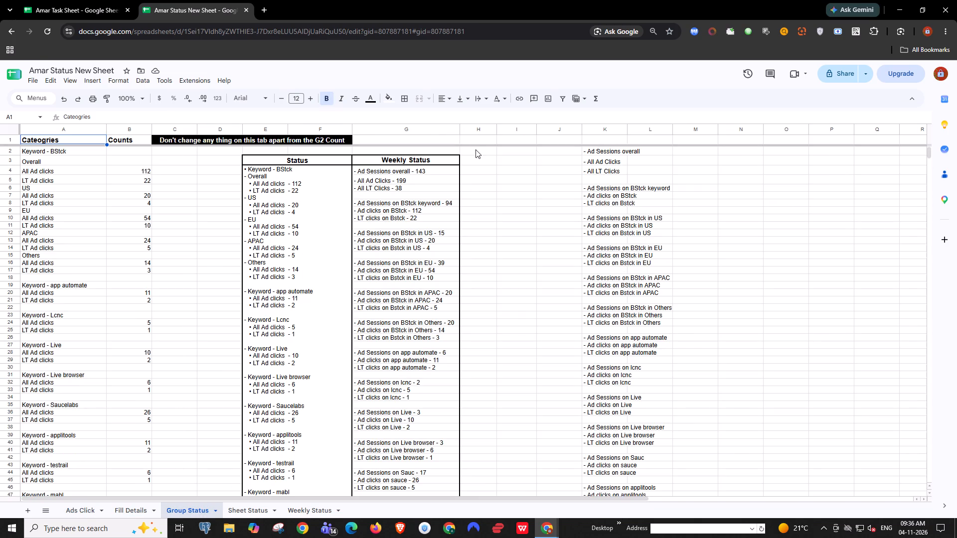
In (TEMP)Amar Task Sheet's Kywrd sheet, set the column B counts for testbee.com, perforce.com and controlup.com to 3 each.
{"action": "key", "text": "alt+Tab"}
{"action": "key", "text": "alt+Tab"}
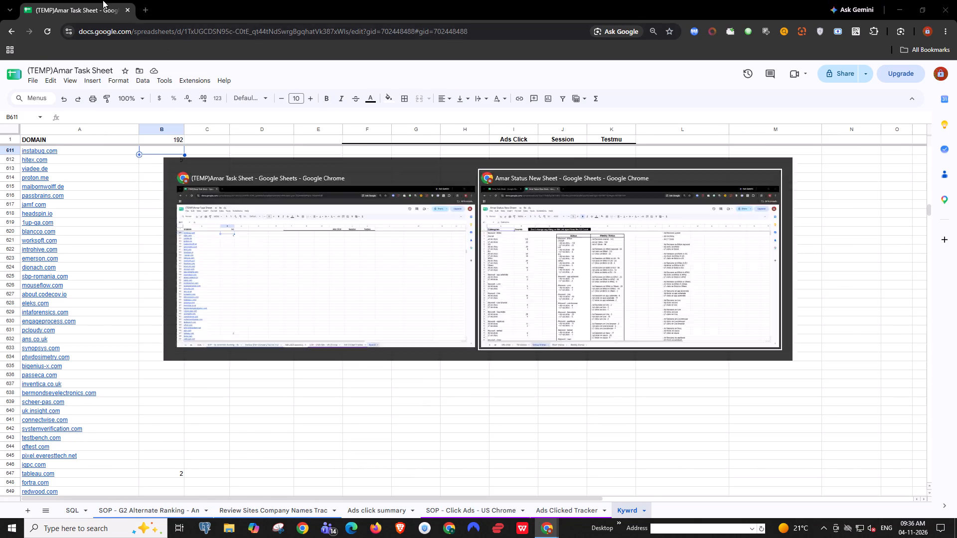
{"action": "key", "text": "alt+Tab"}
{"action": "scroll", "coordinate": [195, 185], "scroll_direction": "up", "scroll_amount": 3}
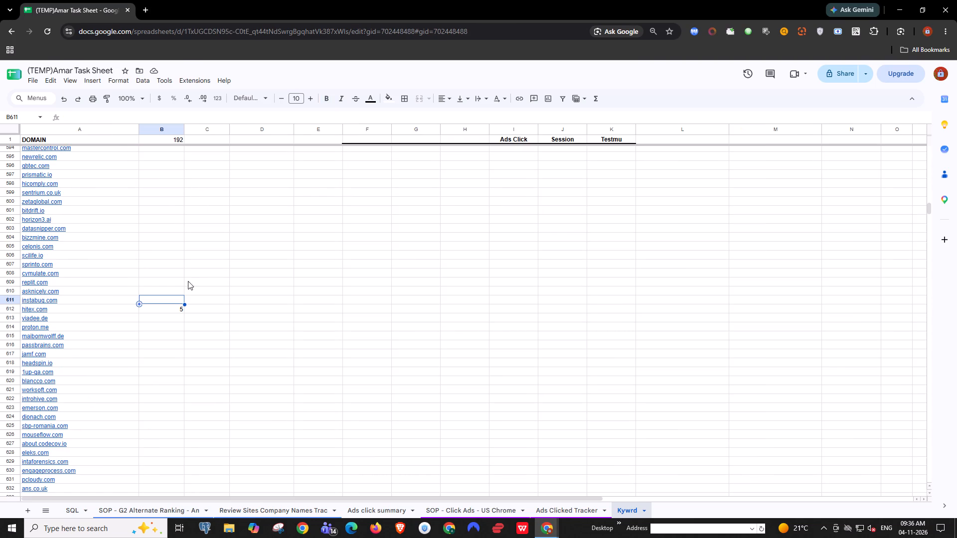
{"action": "key", "text": "ctrl+Up"}
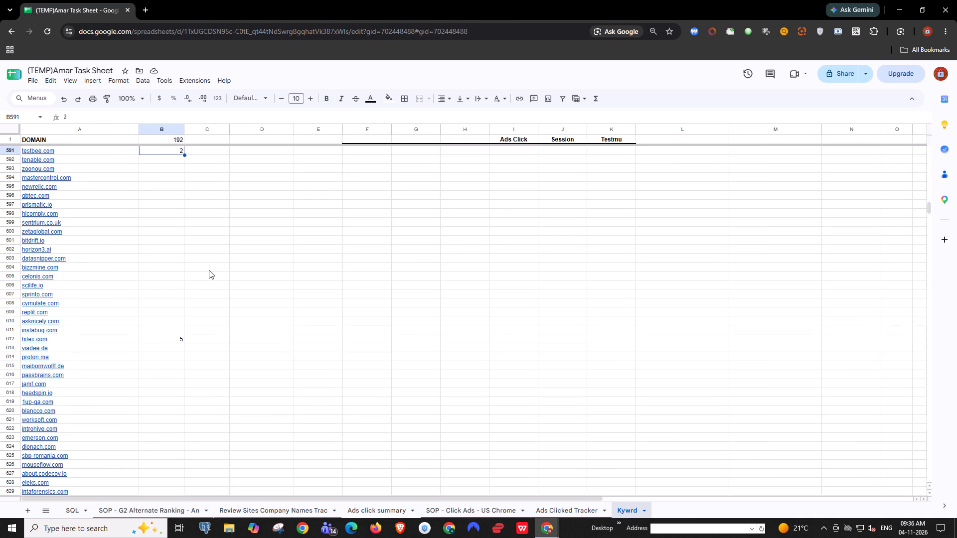
{"action": "key", "text": "3"}
{"action": "key", "text": "ctrl+Up"}
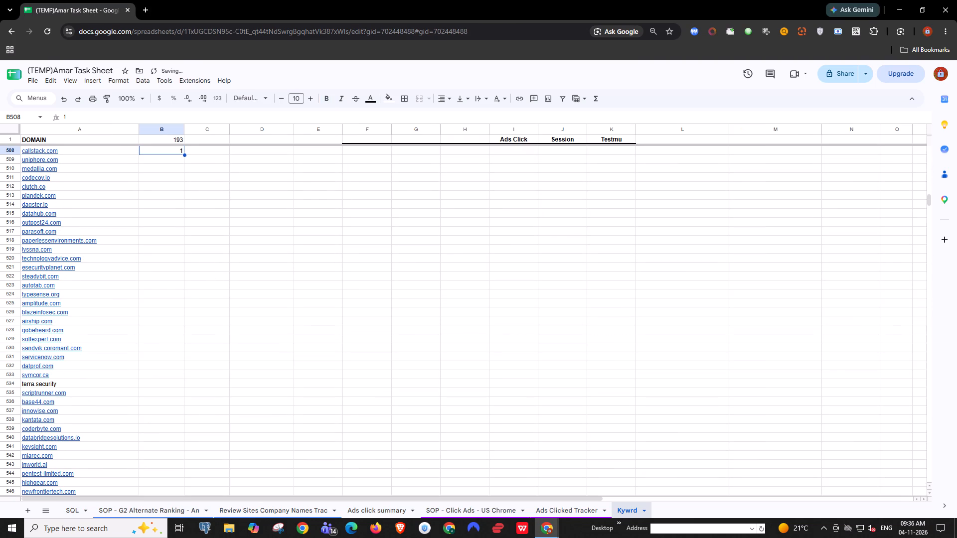
{"action": "key", "text": "ctrl+Up"}
{"action": "key", "text": "3"}
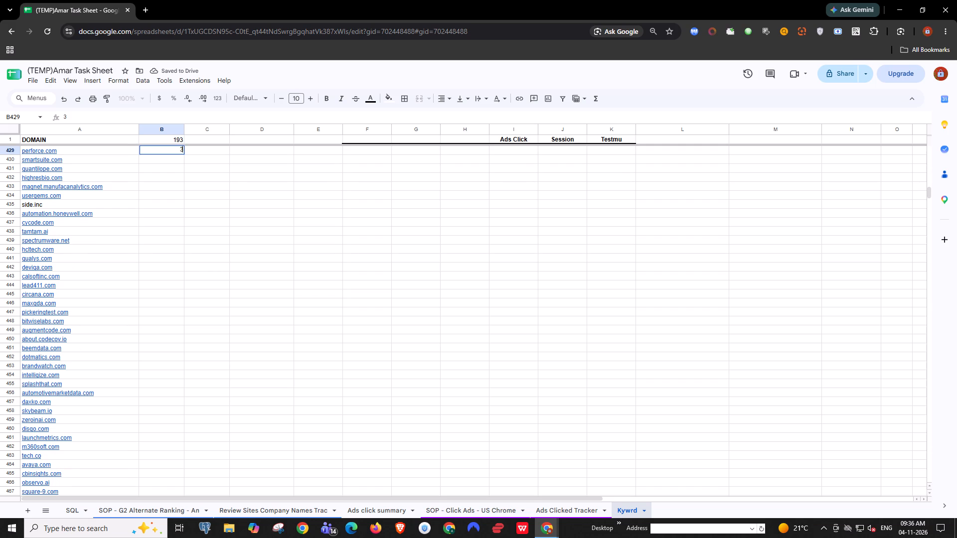
{"action": "key", "text": "ctrl+Up"}
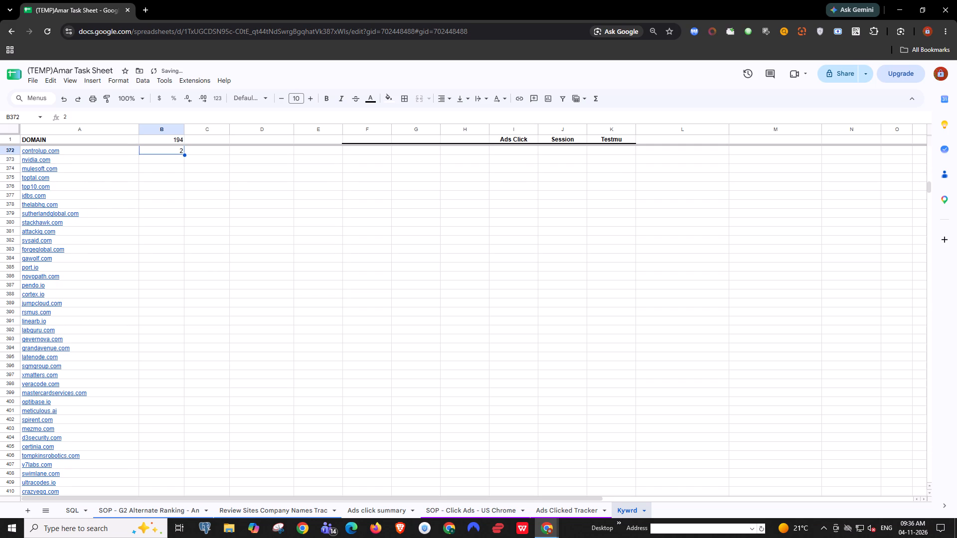
{"action": "key", "text": "3"}
{"action": "key", "text": "ctrl+Up"}
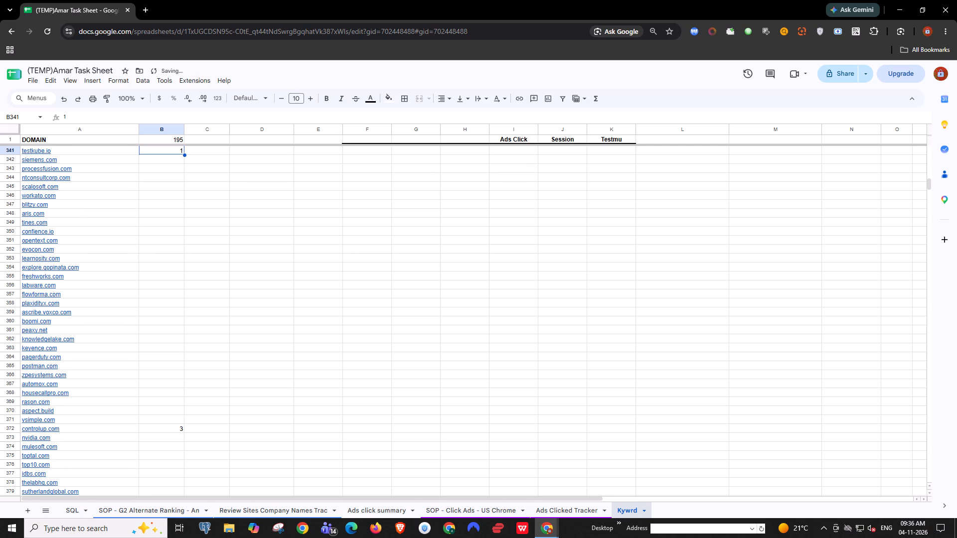
Set the column B counts for testkube.io to 2, getxray.app to 4 and testrail.com to 4.
{"action": "key", "text": "2"}
{"action": "key", "text": "ctrl+Up"}
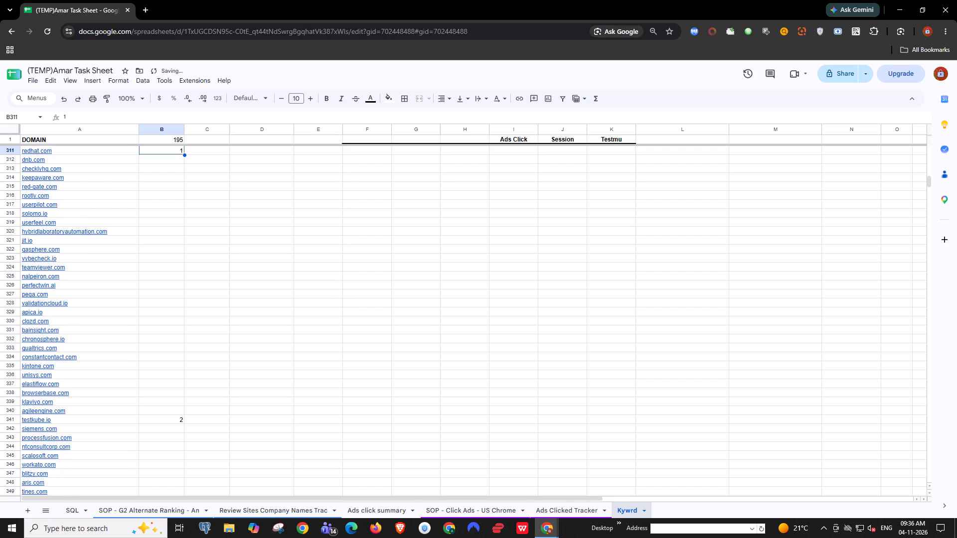
{"action": "key", "text": "ctrl+Up"}
{"action": "key", "text": "4"}
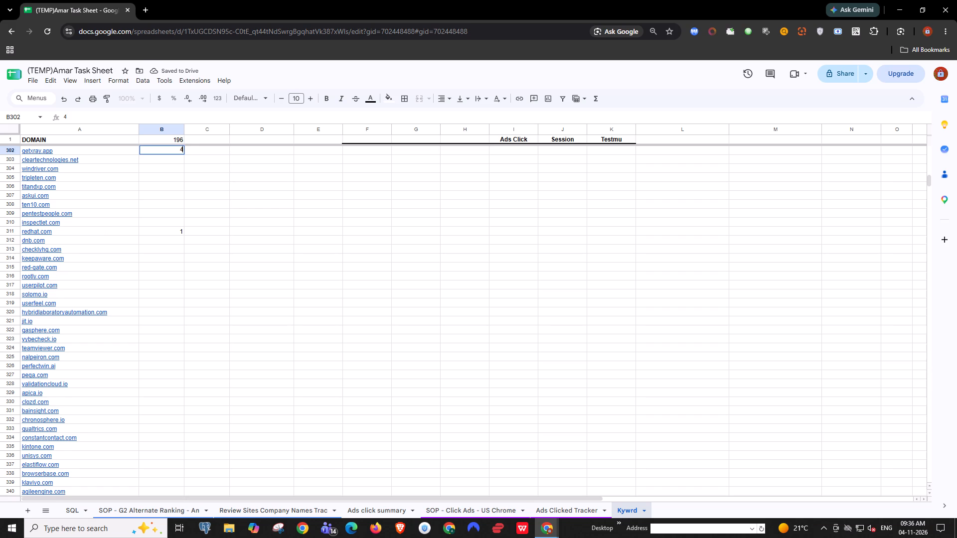
{"action": "key", "text": "ctrl+Up"}
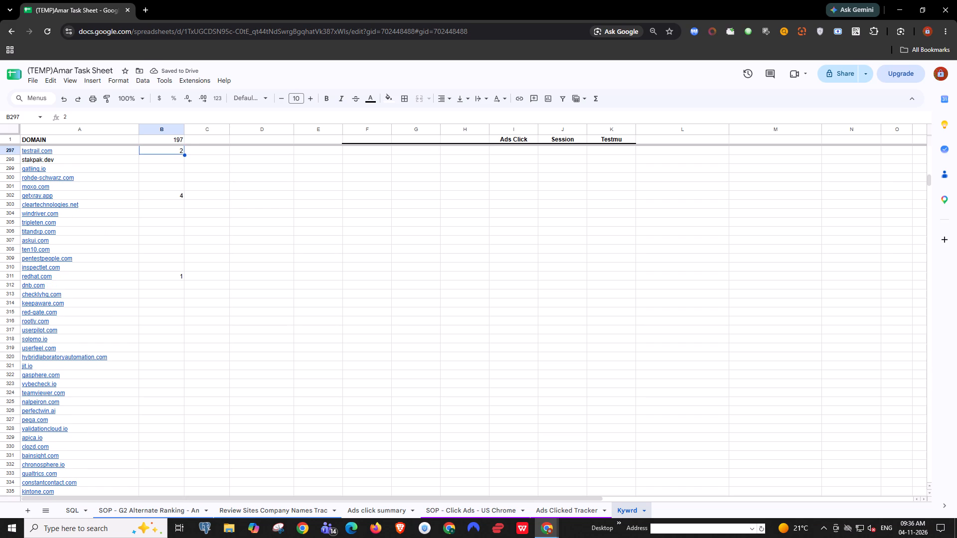
{"action": "key", "text": "4"}
{"action": "key", "text": "Return"}
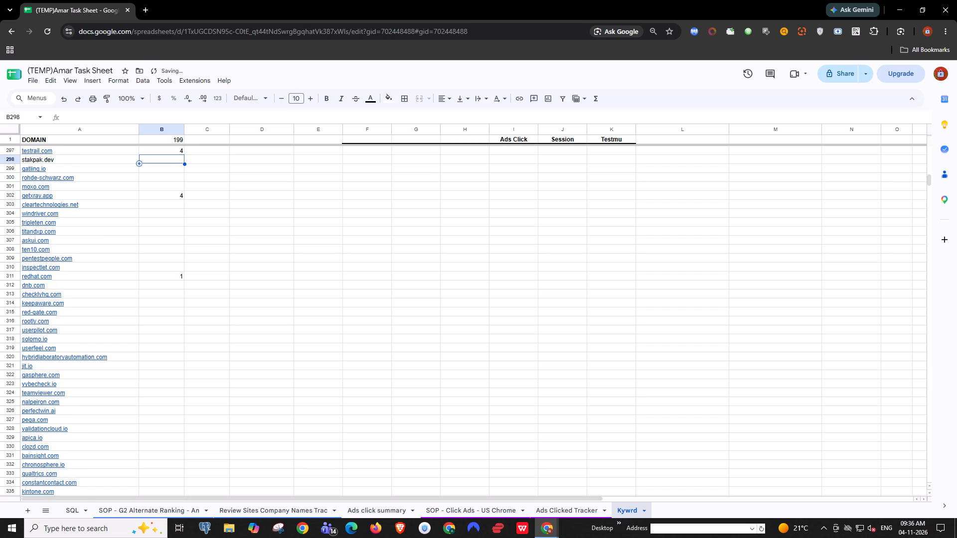
Copy all column B domain counts below the total in the Kywrd sheet, cells B2 to B2672.
{"action": "left_click", "coordinate": [181, 140]}
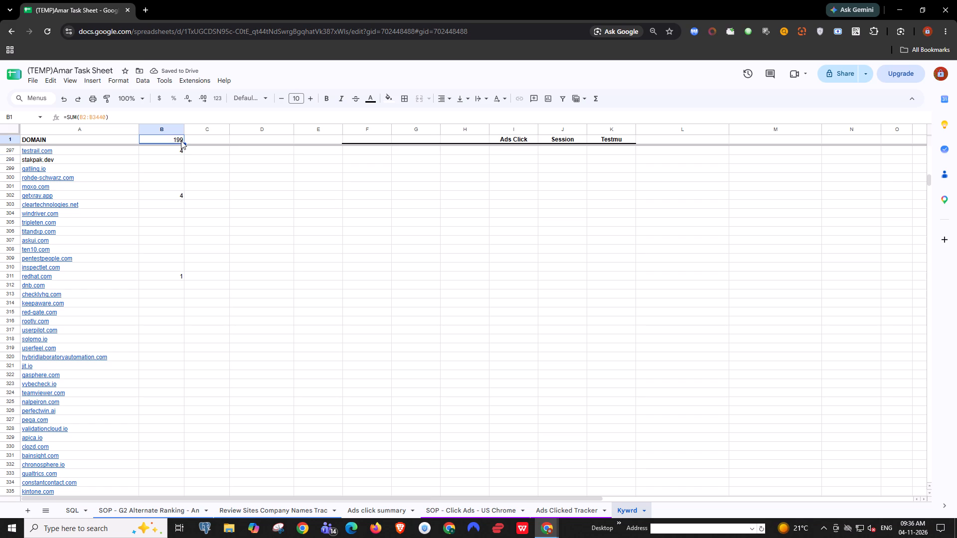
{"action": "key", "text": "Down"}
{"action": "key", "text": "Up"}
{"action": "key", "text": "Down"}
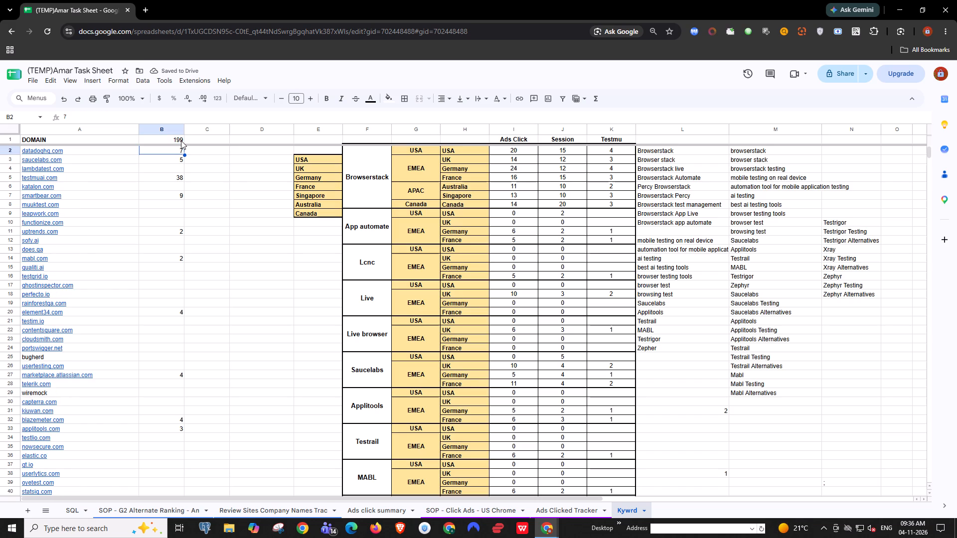
{"action": "key", "text": "ctrl+shift+Down"}
{"action": "key", "text": "ctrl+shift+Down"}
{"action": "key", "text": "ctrl+shift+Down"}
{"action": "key", "text": "ctrl+shift+Down"}
{"action": "key", "text": "ctrl+shift+Down"}
{"action": "key", "text": "ctrl+shift+Down"}
{"action": "key", "text": "ctrl+shift+Down"}
{"action": "key", "text": "ctrl+shift+Down"}
{"action": "key", "text": "ctrl+shift+Down"}
{"action": "key", "text": "ctrl+shift+Down"}
{"action": "key", "text": "ctrl+shift+Down"}
{"action": "key", "text": "ctrl+shift+Down"}
{"action": "key", "text": "ctrl+shift+Down"}
{"action": "key", "text": "ctrl+shift+Down"}
{"action": "key", "text": "ctrl+shift+Down"}
{"action": "key", "text": "ctrl+shift+Down"}
{"action": "key", "text": "ctrl+shift+Down"}
{"action": "key", "text": "ctrl+shift+Down"}
{"action": "key", "text": "ctrl+shift+Down"}
{"action": "key", "text": "ctrl+shift+Down"}
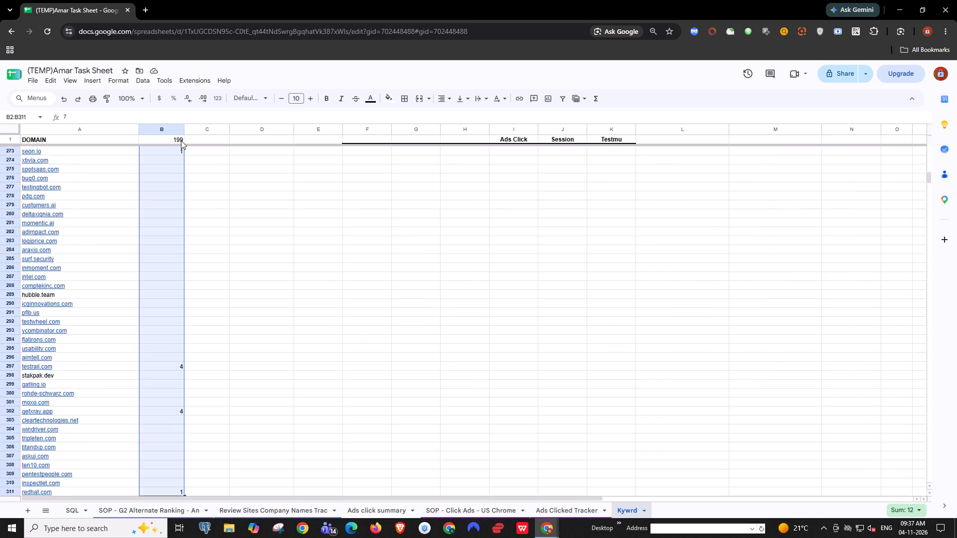
{"action": "key", "text": "ctrl+shift+Up"}
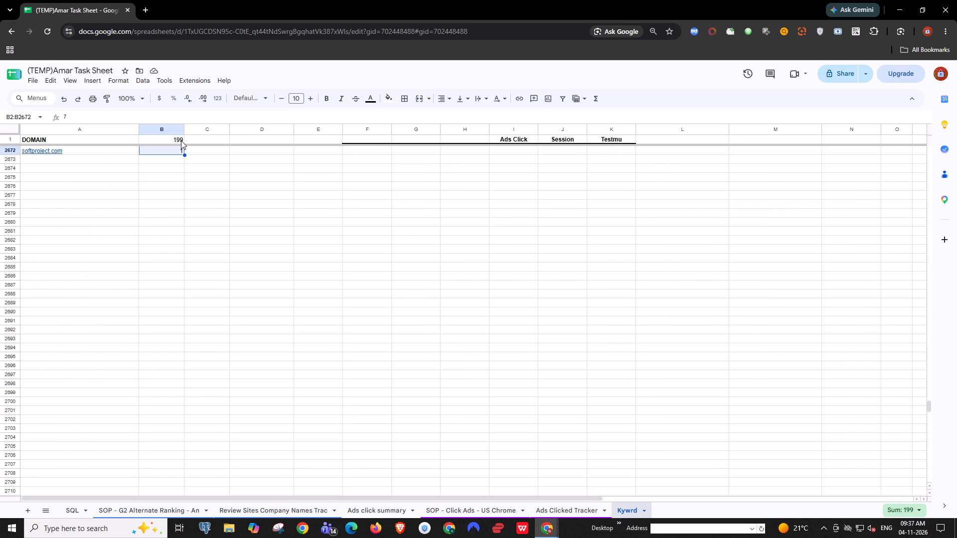
{"action": "key", "text": "ctrl+c"}
{"action": "key", "text": "ctrl+c"}
{"action": "key", "text": "ctrl+c"}
{"action": "key", "text": "ctrl+c"}
{"action": "key", "text": "ctrl+c"}
Paste the copied counts into the 3-Nov-26 column of Amar Task Sheet's Ads Clicked Tracker, starting at the datadoghq.com row.
{"action": "key", "text": "alt+Tab"}
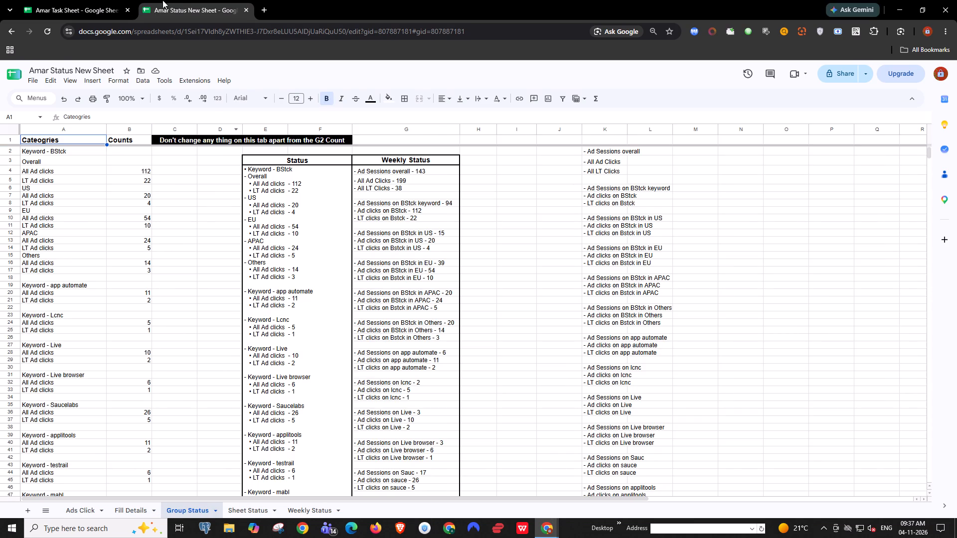
{"action": "left_click", "coordinate": [78, 0]}
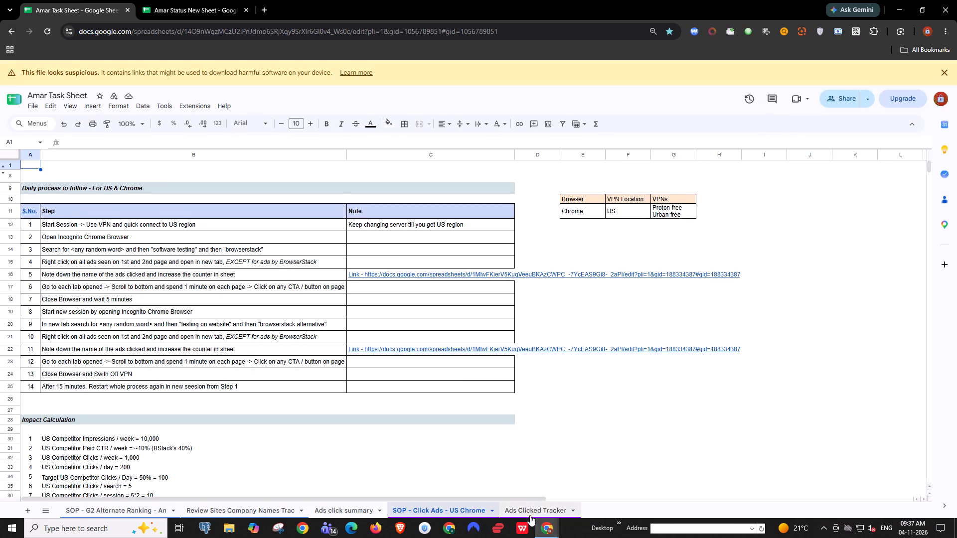
{"action": "left_click", "coordinate": [530, 513]}
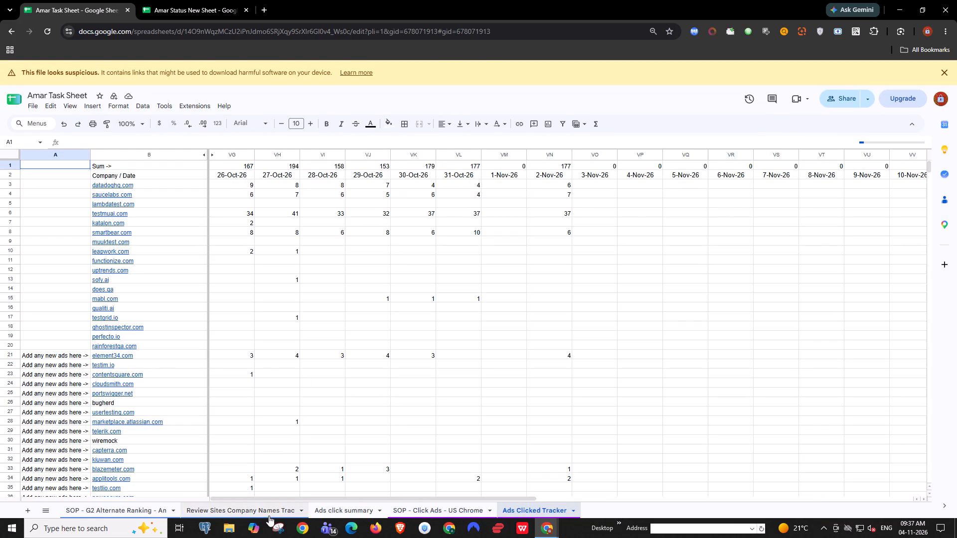
{"action": "left_click_drag", "start_coordinate": [245, 500], "coordinate": [369, 515]}
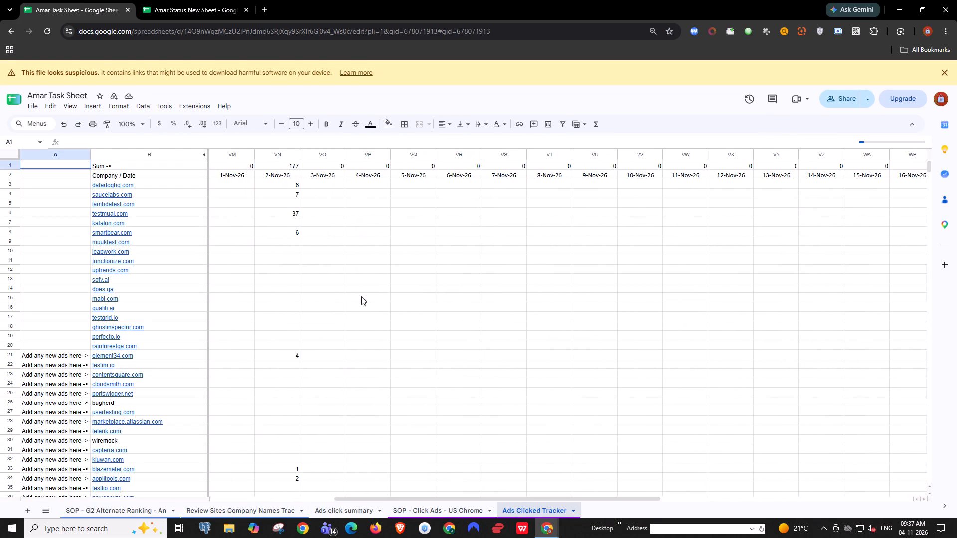
{"action": "left_click", "coordinate": [328, 183]}
{"action": "scroll", "coordinate": [327, 199], "scroll_direction": "up", "scroll_amount": 5}
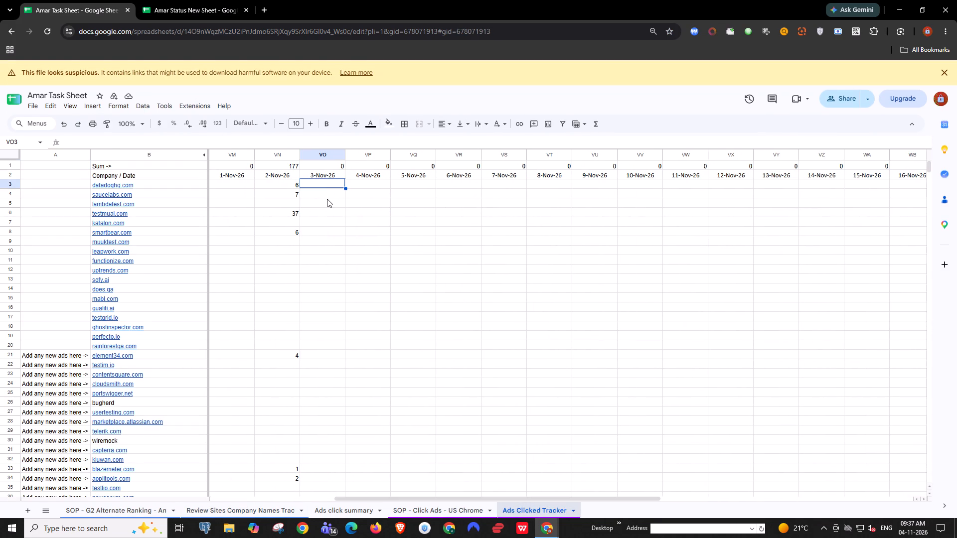
{"action": "key", "text": "ctrl+v"}
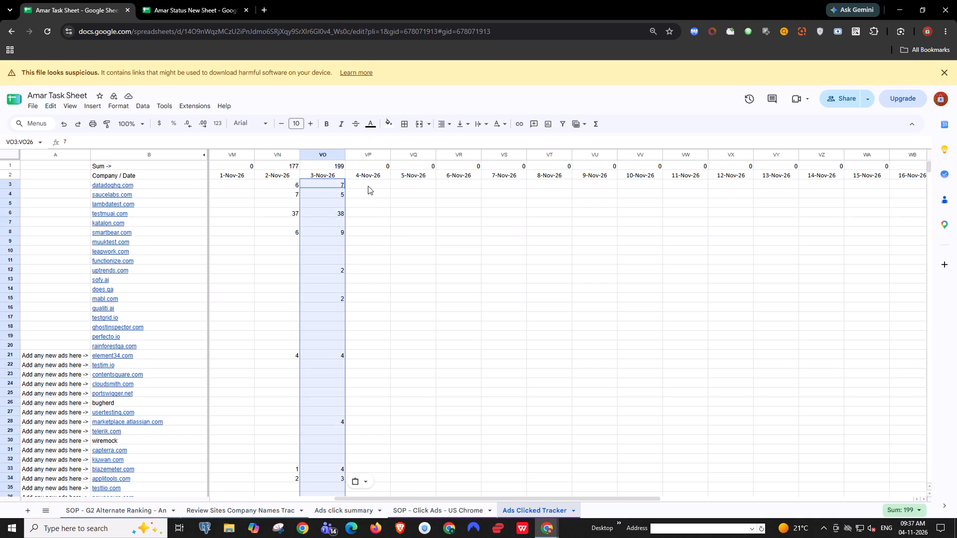
Paste the copied counts as values only into (TEMP)Amar Task Sheet's Ads Clicked Tracker, 4-Nov-26 column, starting at the datadoghq.com row.
{"action": "key", "text": "alt+Tab"}
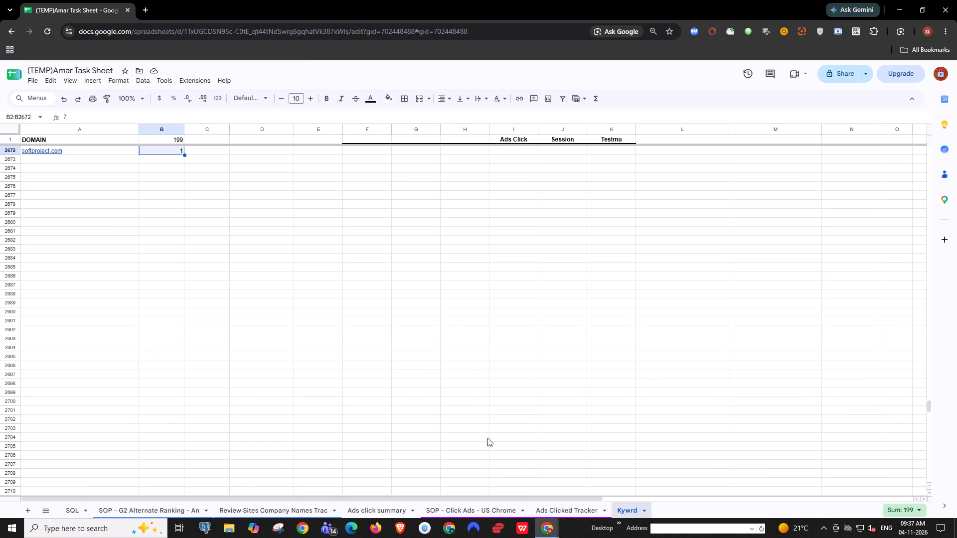
{"action": "left_click", "coordinate": [572, 513]}
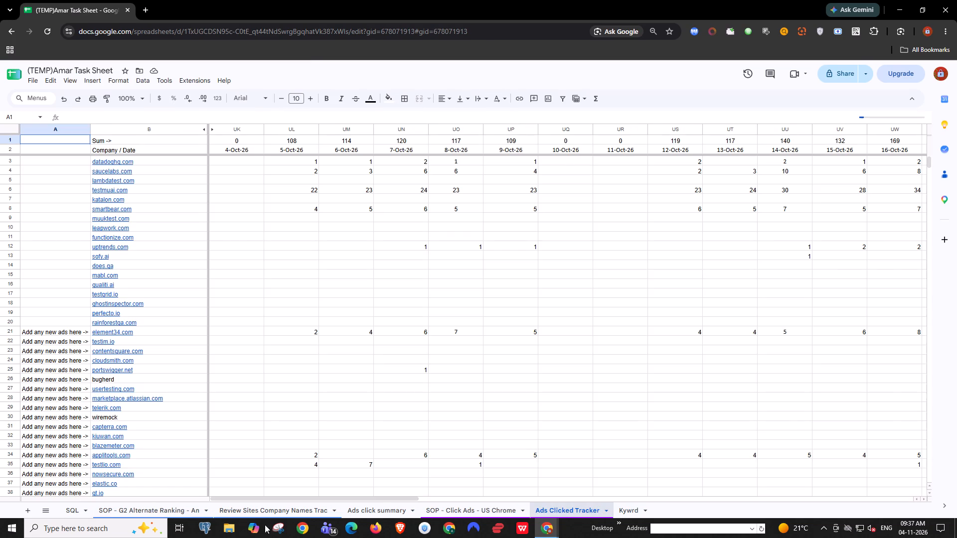
{"action": "left_click_drag", "start_coordinate": [282, 499], "coordinate": [681, 507]}
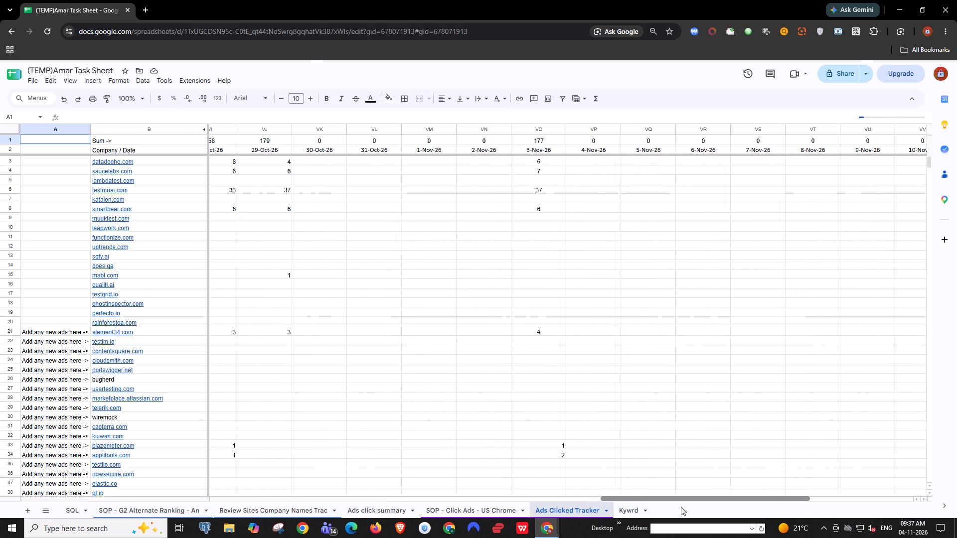
{"action": "left_click_drag", "start_coordinate": [681, 507], "coordinate": [716, 507]}
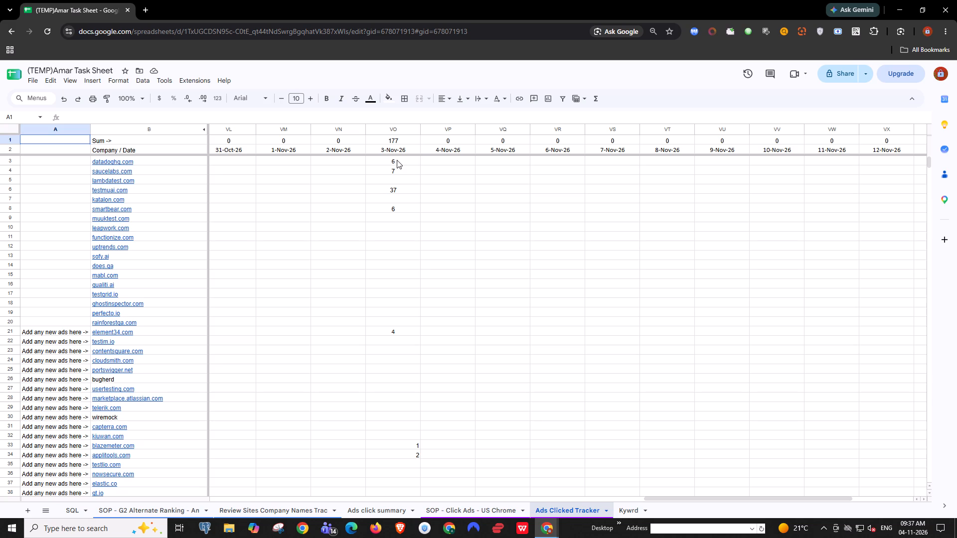
{"action": "left_click", "coordinate": [397, 160]}
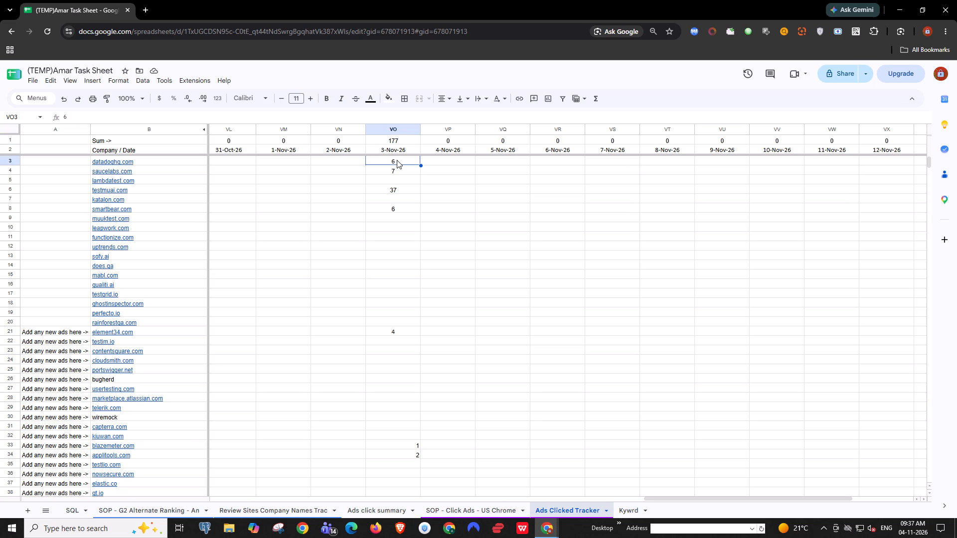
{"action": "left_click", "coordinate": [444, 158]}
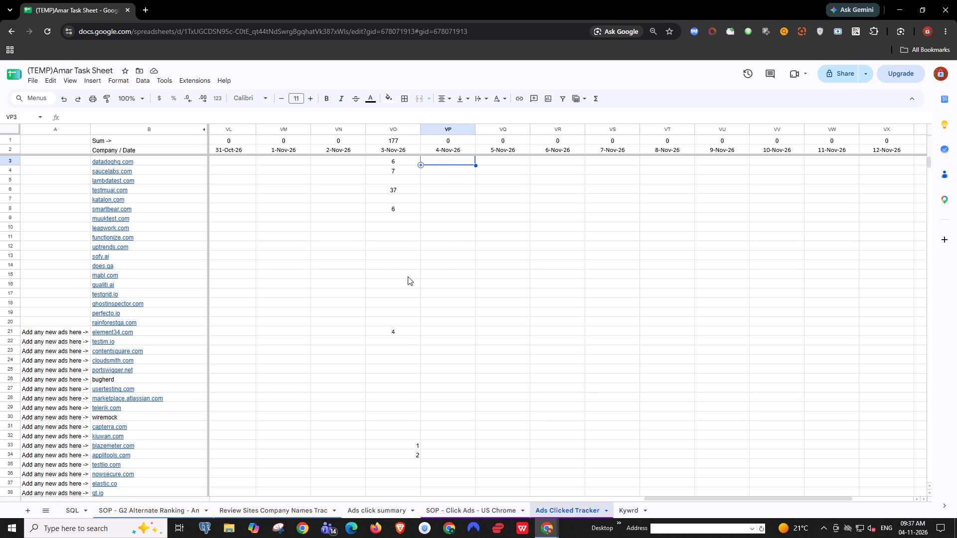
{"action": "scroll", "coordinate": [421, 275], "scroll_direction": "up", "scroll_amount": 4}
{"action": "key", "text": "ctrl+shift+v"}
Cut the 3-Nov-26 and 4-Nov-26 counts in (TEMP)Amar Task Sheet's Ads Clicked Tracker, from the datadoghq.com row down to row 2673.
{"action": "left_click_drag", "start_coordinate": [390, 162], "coordinate": [427, 172]}
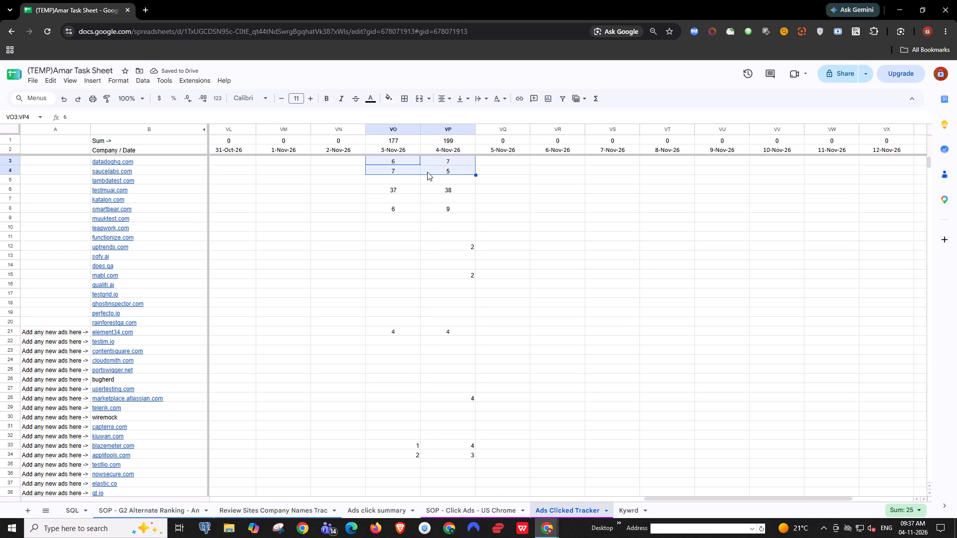
{"action": "key", "text": "ctrl+shift+Down"}
{"action": "key", "text": "ctrl+shift+Down"}
{"action": "key", "text": "ctrl+shift+Down"}
{"action": "key", "text": "ctrl+shift+Down"}
{"action": "key", "text": "ctrl+shift+Down"}
{"action": "key", "text": "ctrl+shift+Down"}
{"action": "key", "text": "ctrl+shift+Down"}
{"action": "key", "text": "ctrl+shift+Down"}
{"action": "key", "text": "ctrl+shift+Down"}
{"action": "key", "text": "ctrl+shift+Down"}
{"action": "key", "text": "ctrl+shift+Down"}
{"action": "key", "text": "ctrl+shift+Down"}
{"action": "key", "text": "ctrl+shift+Down"}
{"action": "key", "text": "ctrl+shift+Down"}
{"action": "key", "text": "ctrl+shift+Down"}
{"action": "key", "text": "ctrl+shift+Down"}
{"action": "key", "text": "ctrl+shift+Down"}
{"action": "key", "text": "ctrl+shift+Down"}
{"action": "key", "text": "ctrl+shift+Down"}
{"action": "key", "text": "ctrl+shift+Down"}
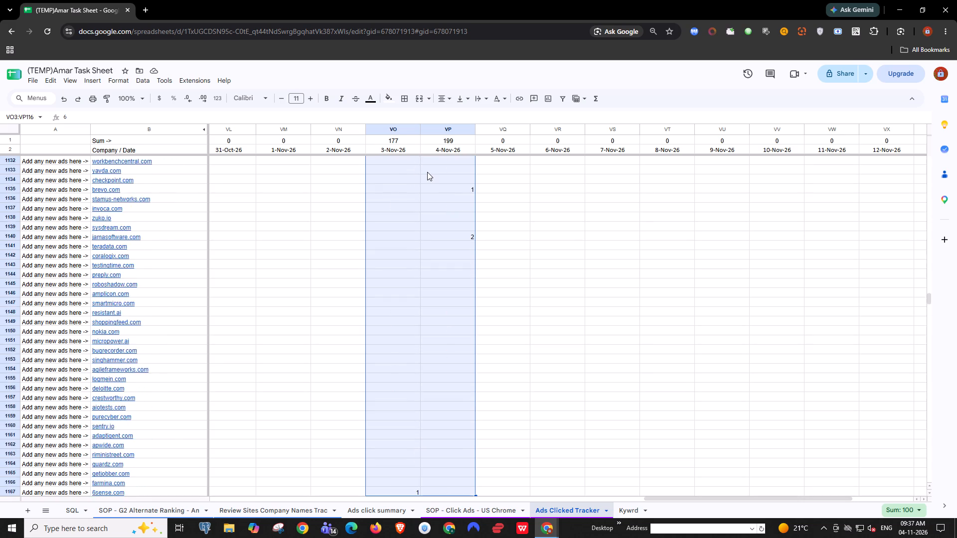
{"action": "key", "text": "ctrl+shift+Up"}
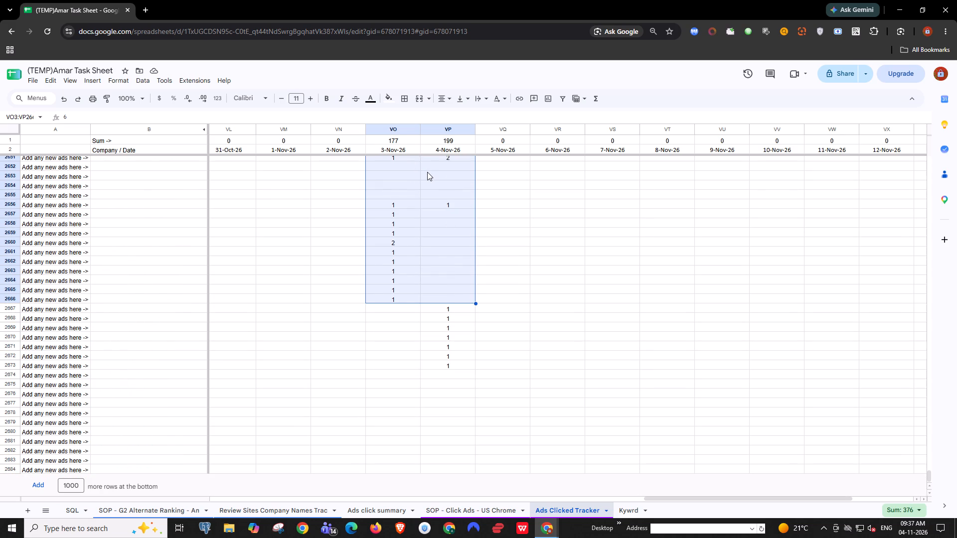
{"action": "key", "text": "shift+Down"}
{"action": "key", "text": "shift+Down"}
{"action": "key", "text": "shift+Down"}
{"action": "key", "text": "shift+Down"}
{"action": "key", "text": "shift+Down"}
{"action": "key", "text": "shift+Down"}
{"action": "key", "text": "shift+Down"}
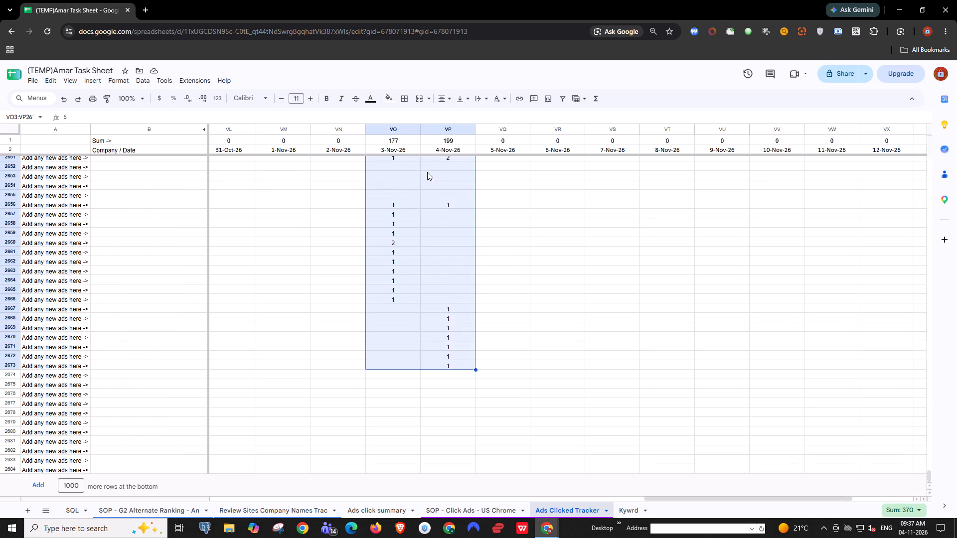
{"action": "key", "text": "ctrl+x"}
{"action": "key", "text": "ctrl+x"}
{"action": "key", "text": "ctrl+x"}
{"action": "key", "text": "ctrl+x"}
{"action": "key", "text": "ctrl+x"}
{"action": "key", "text": "ctrl+x"}
Paste the cut counts one column earlier, into the 2-Nov-26 and 3-Nov-26 columns, starting at the datadoghq.com row.
{"action": "left_click", "coordinate": [343, 157]}
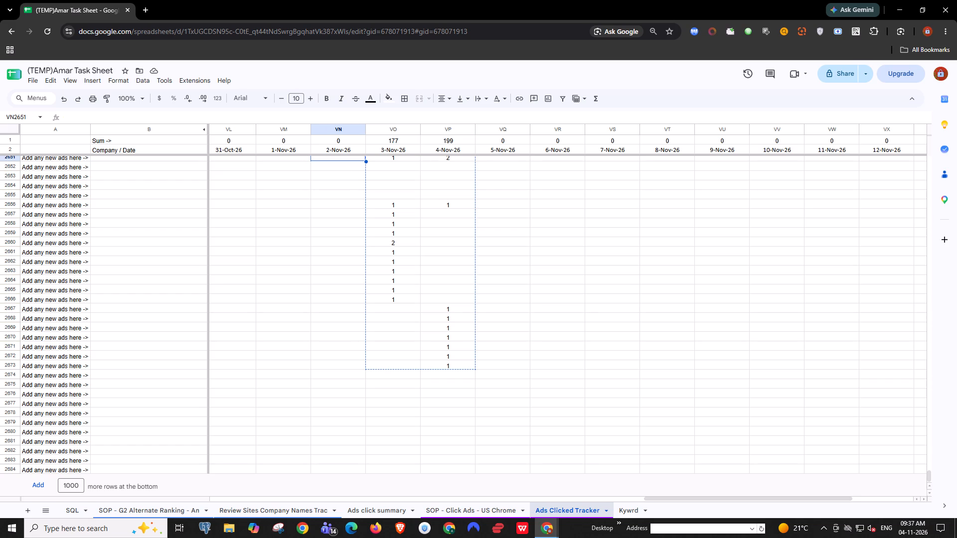
{"action": "key", "text": "ctrl+Up"}
{"action": "key", "text": "Down"}
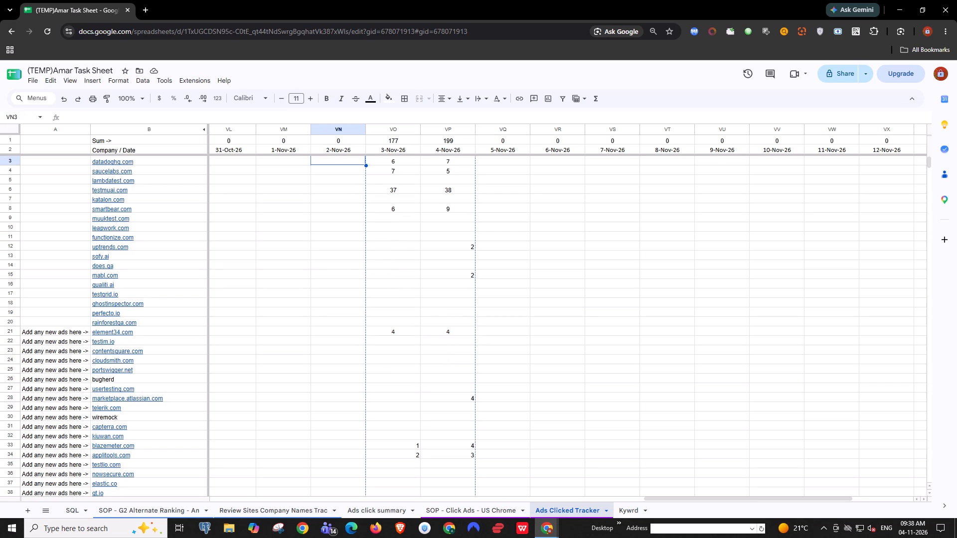
{"action": "key", "text": "Up"}
{"action": "key", "text": "Down"}
{"action": "scroll", "coordinate": [364, 154], "scroll_direction": "up", "scroll_amount": 4}
{"action": "key", "text": "ctrl+v"}
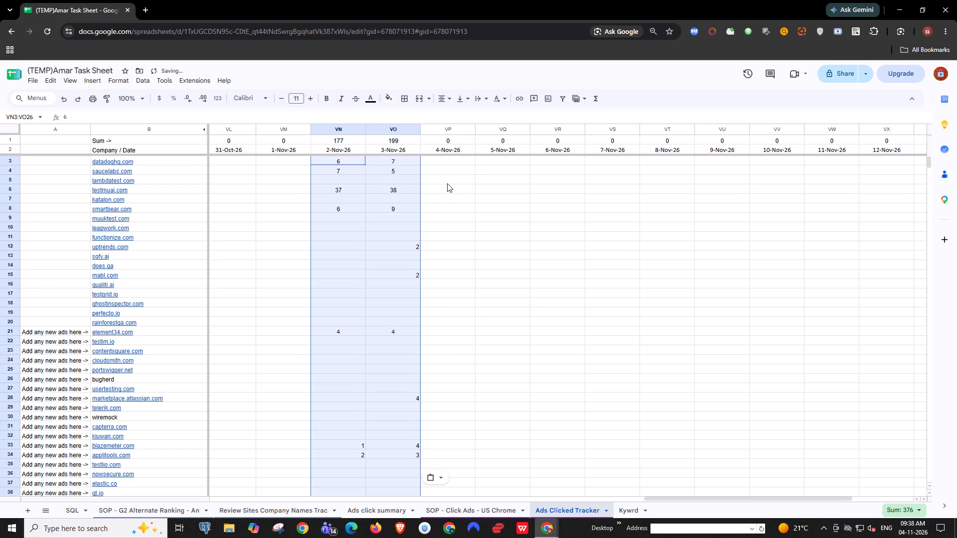
{"action": "left_click_drag", "start_coordinate": [447, 183], "coordinate": [447, 171]}
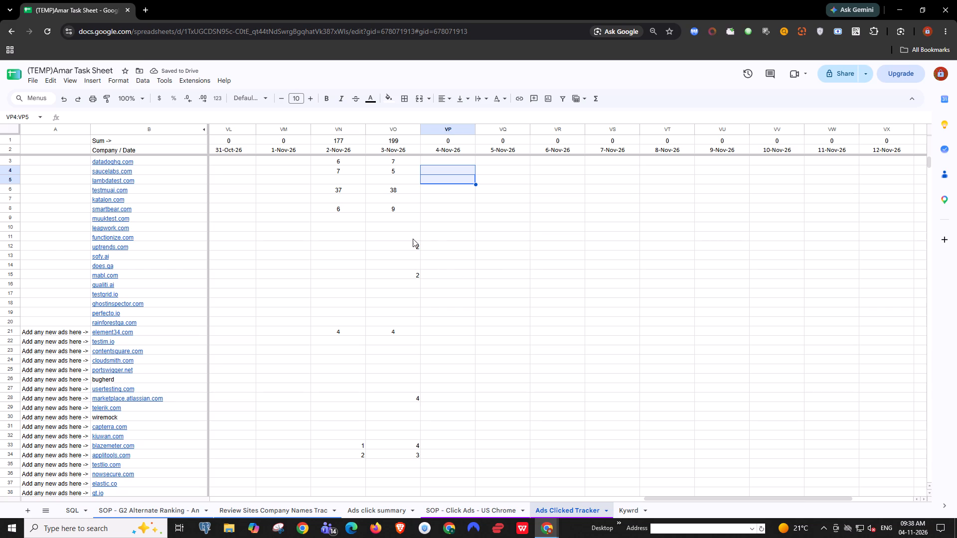
{"action": "left_click", "coordinate": [413, 239]}
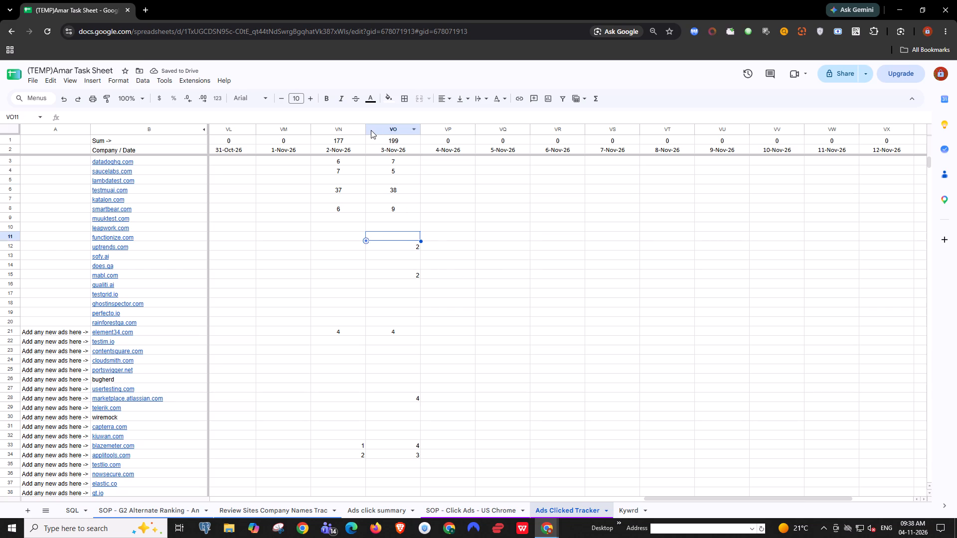
Center-align the entire 3-Nov-26 and 2-Nov-26 columns horizontally.
{"action": "left_click", "coordinate": [381, 129]}
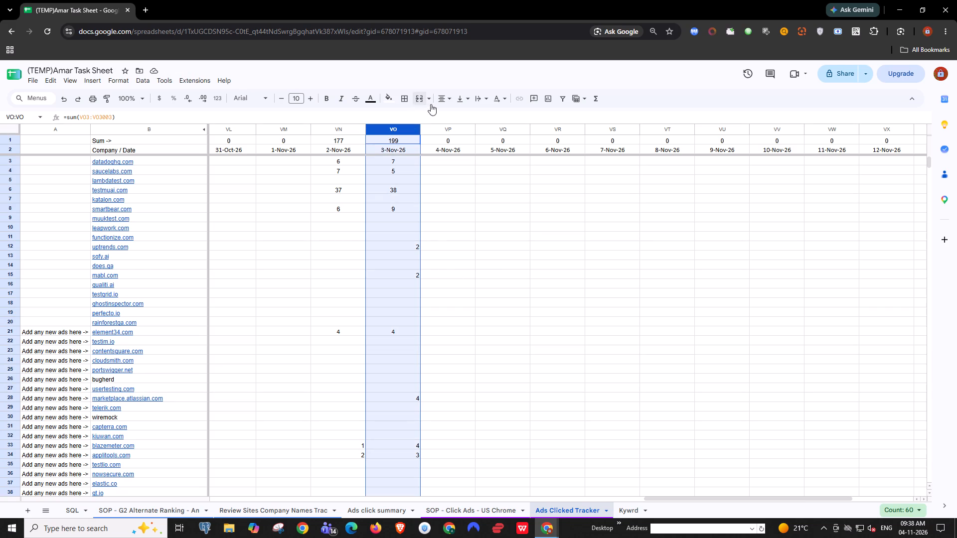
{"action": "left_click", "coordinate": [442, 103]}
{"action": "left_click", "coordinate": [457, 114]}
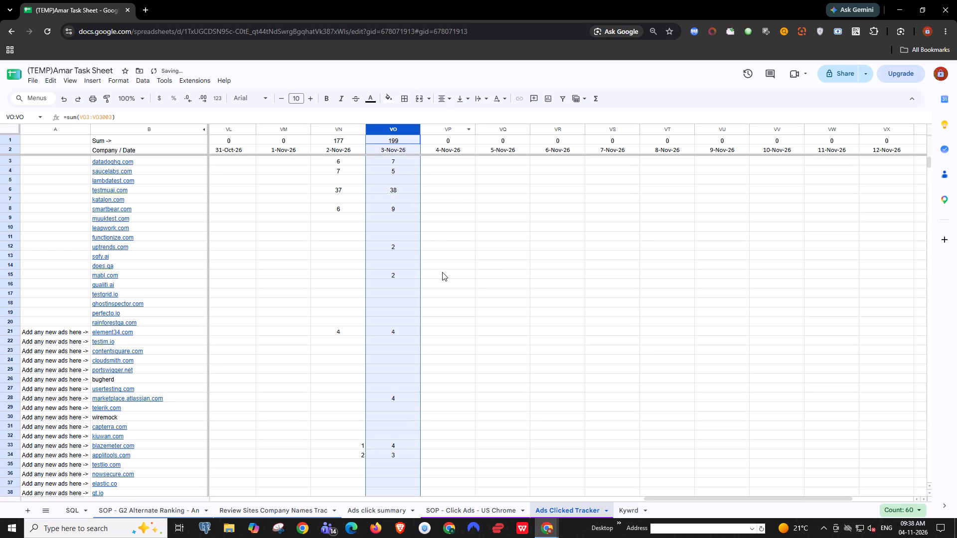
{"action": "left_click", "coordinate": [443, 273]}
{"action": "left_click", "coordinate": [352, 127]}
{"action": "left_click", "coordinate": [445, 96]}
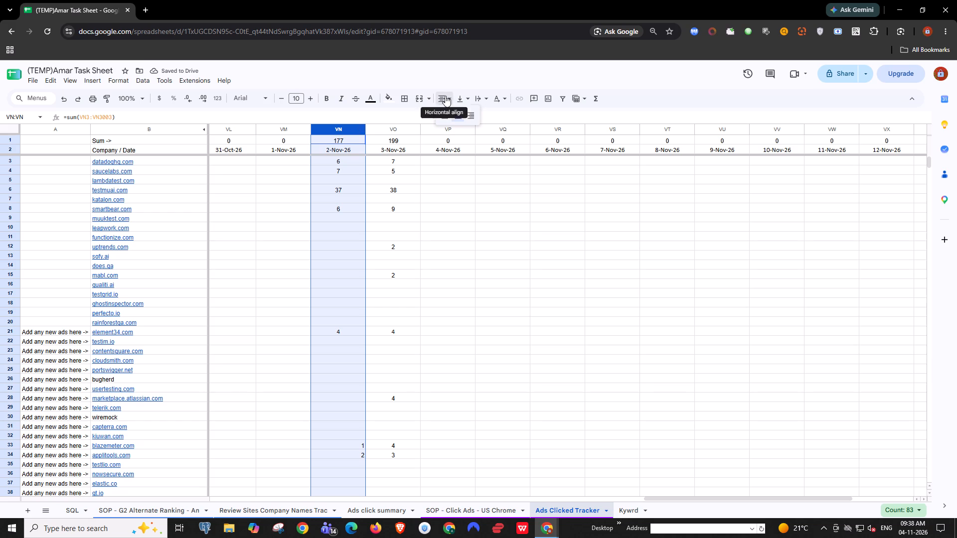
{"action": "left_click", "coordinate": [456, 115]}
{"action": "left_click", "coordinate": [447, 284]}
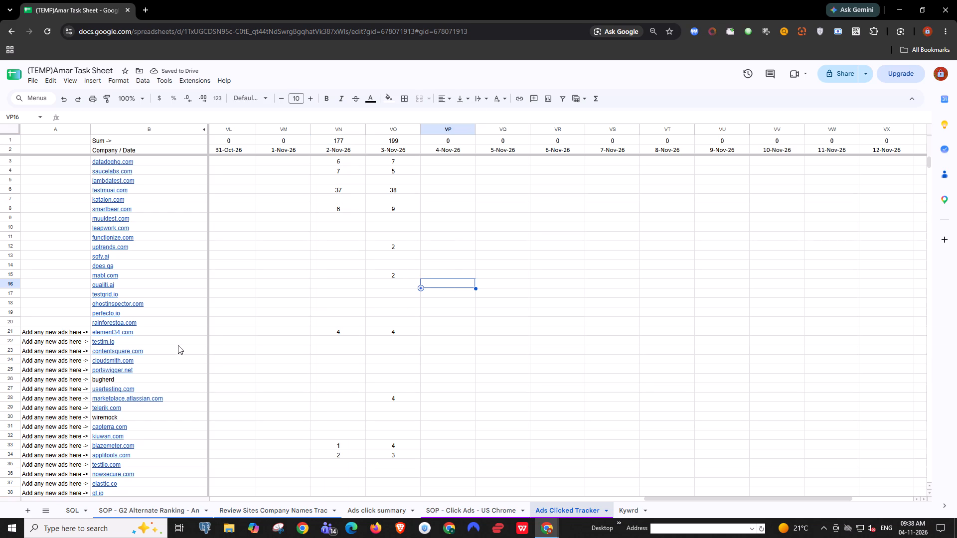
Copy the seven new domains in the Kywrd sheet's column A, from training.spiritinprojects.com to softproject.com, cells A2666 to A2672.
{"action": "left_click", "coordinate": [625, 510]}
{"action": "scroll", "coordinate": [153, 270], "scroll_direction": "up", "scroll_amount": 2}
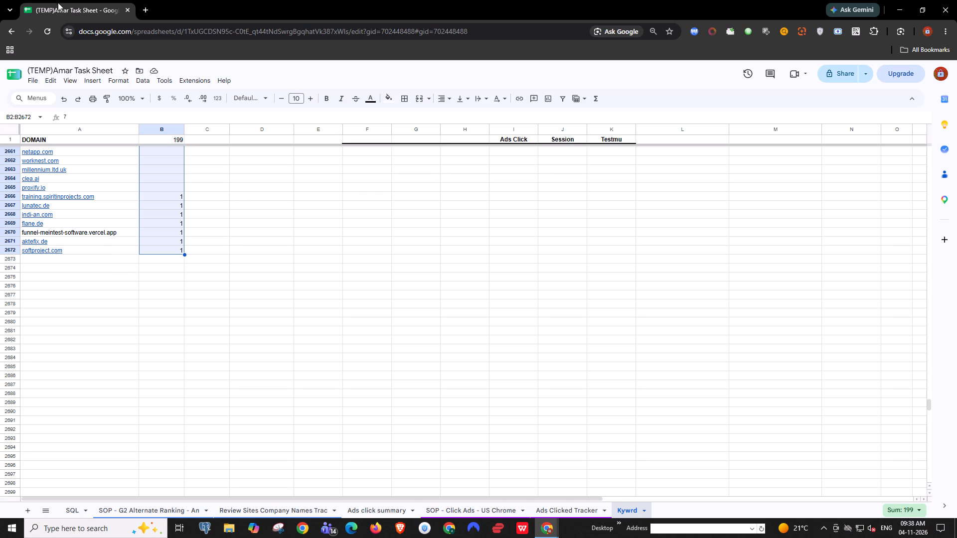
{"action": "left_click_drag", "start_coordinate": [108, 196], "coordinate": [105, 256]}
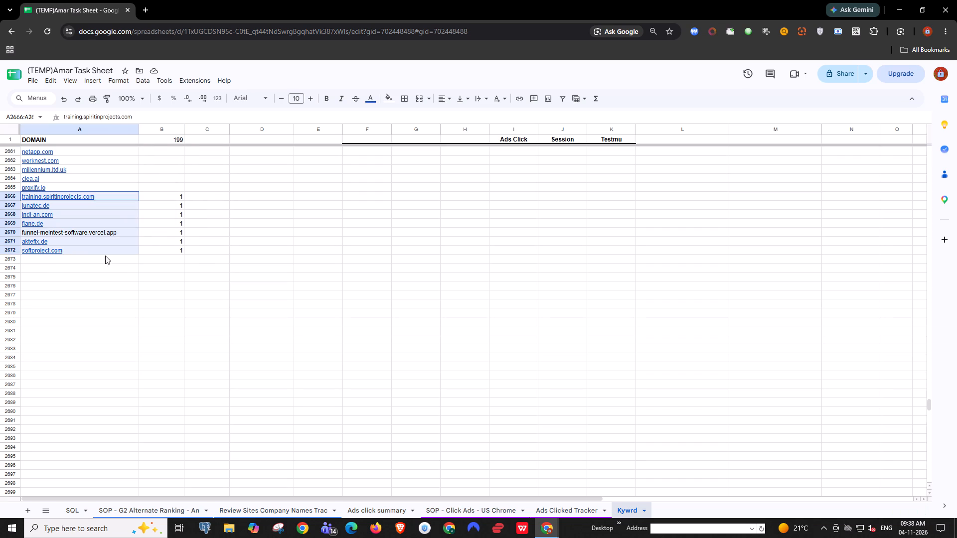
{"action": "left_click_drag", "start_coordinate": [105, 256], "coordinate": [106, 251]}
{"action": "key", "text": "ctrl+c"}
{"action": "key", "text": "ctrl+c"}
Switch to Amar Task Sheet and paste the copied domains into the Ads Clicked Tracker's column B, directly below proxify.io.
{"action": "key", "text": "alt+Tab"}
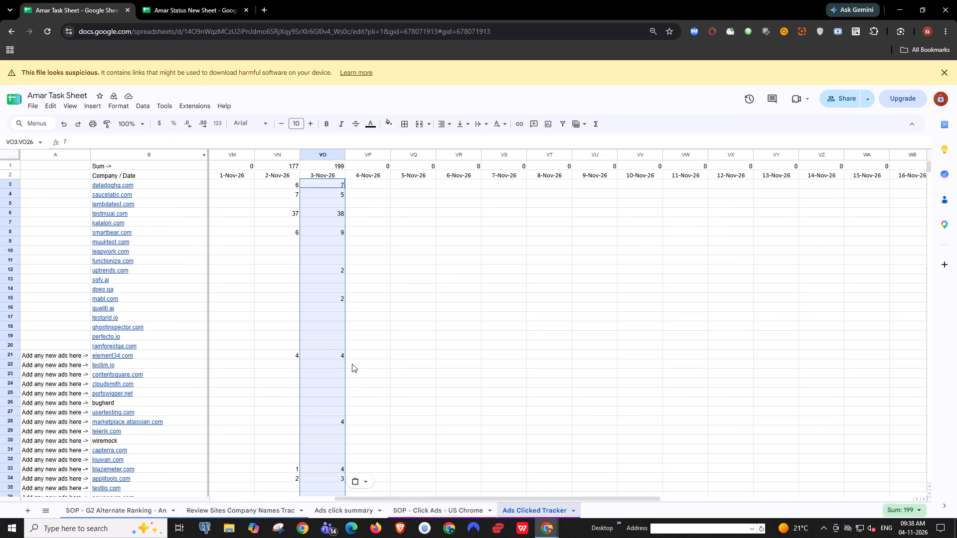
{"action": "left_click", "coordinate": [144, 395]}
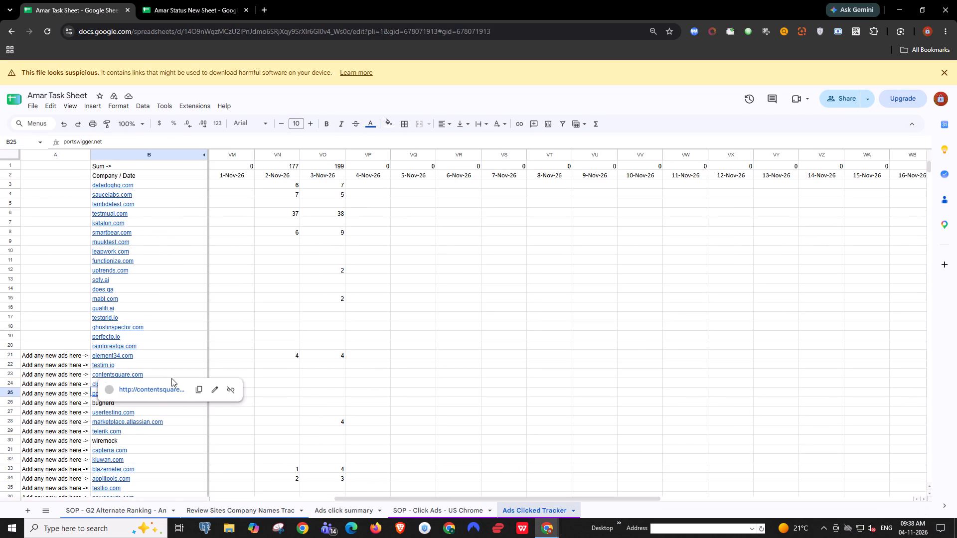
{"action": "key", "text": "ctrl+Down"}
{"action": "scroll", "coordinate": [171, 378], "scroll_direction": "down", "scroll_amount": 2}
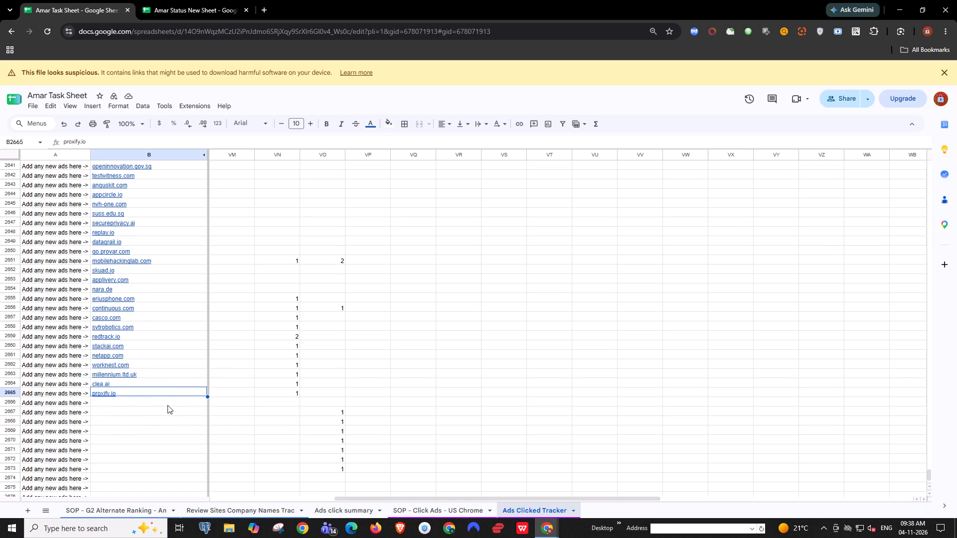
{"action": "left_click", "coordinate": [167, 404]}
{"action": "key", "text": "ctrl+v"}
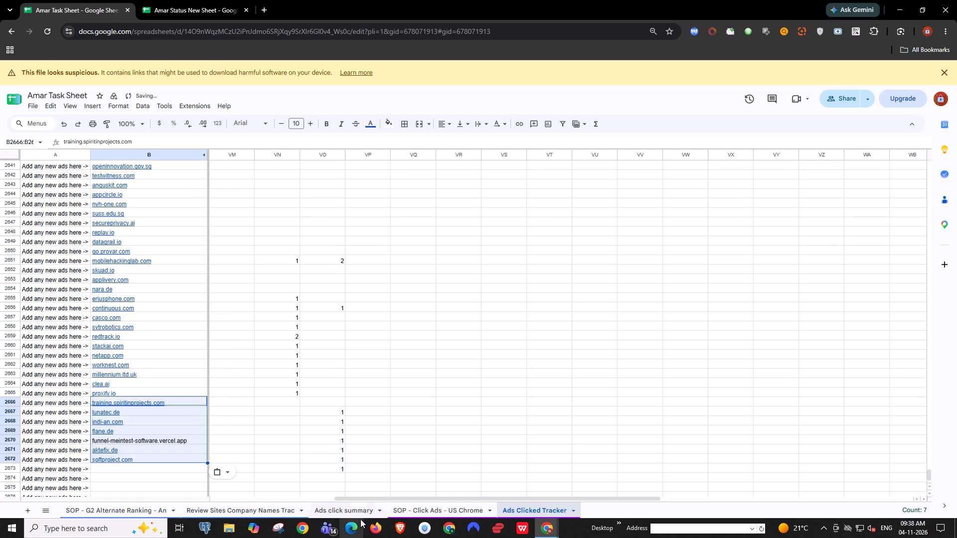
Move the seven 3-Nov-26 counts in rows 2667 to 2673 up one row, starting at the training.spiritinprojects.com row.
{"action": "scroll", "coordinate": [352, 498], "scroll_direction": "down", "scroll_amount": 2}
{"action": "left_click_drag", "start_coordinate": [343, 313], "coordinate": [344, 366]}
{"action": "key", "text": "ctrl+x"}
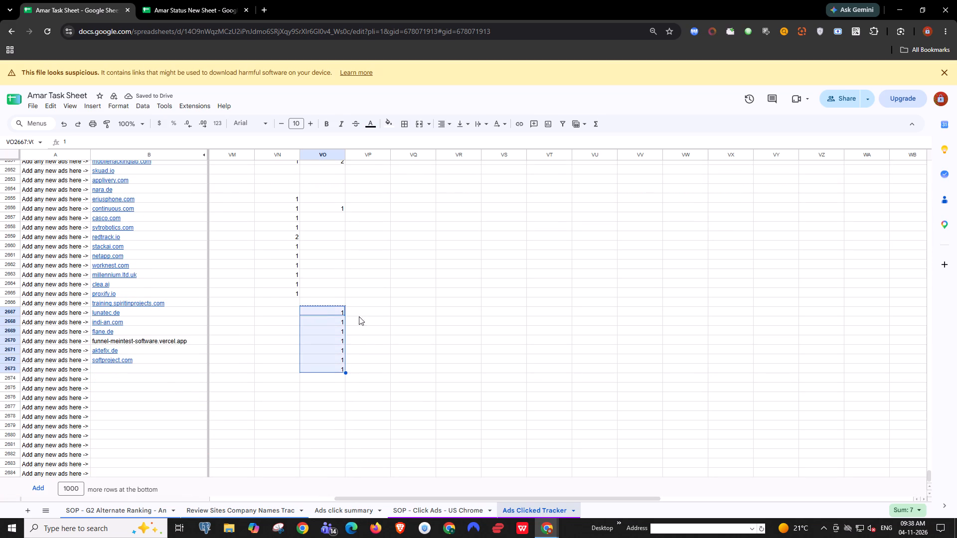
{"action": "left_click", "coordinate": [337, 302]}
{"action": "key", "text": "ctrl+v"}
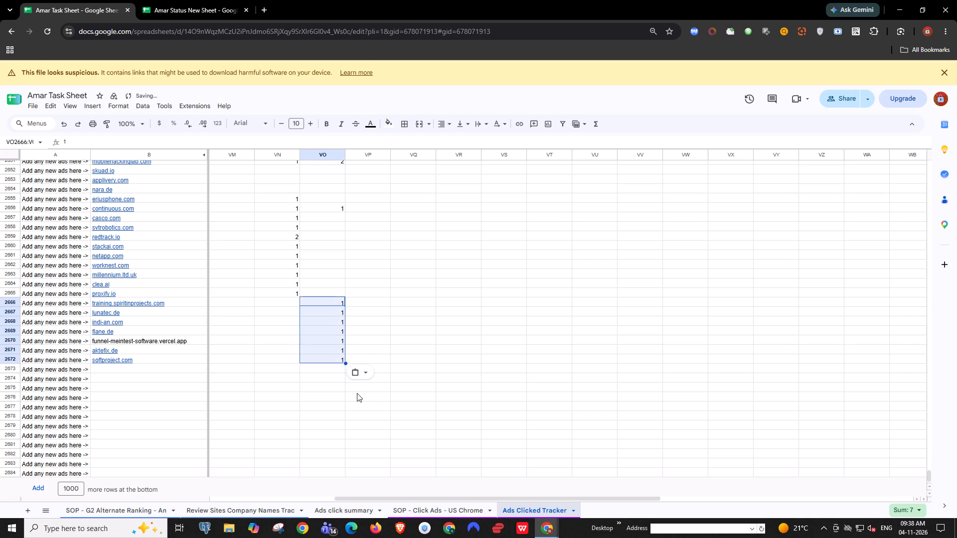
{"action": "left_click", "coordinate": [272, 355]}
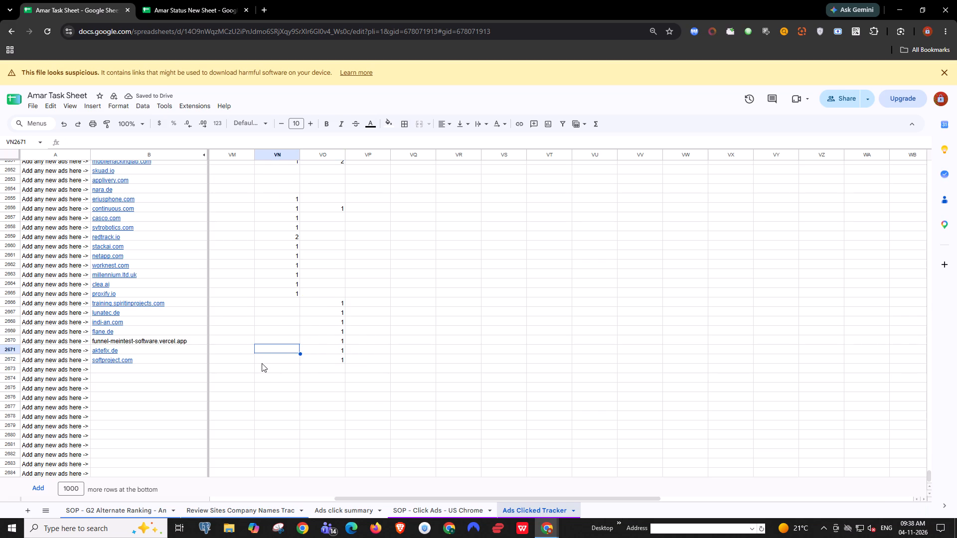
{"action": "left_click", "coordinate": [262, 363]}
{"action": "key", "text": "shift+space"}
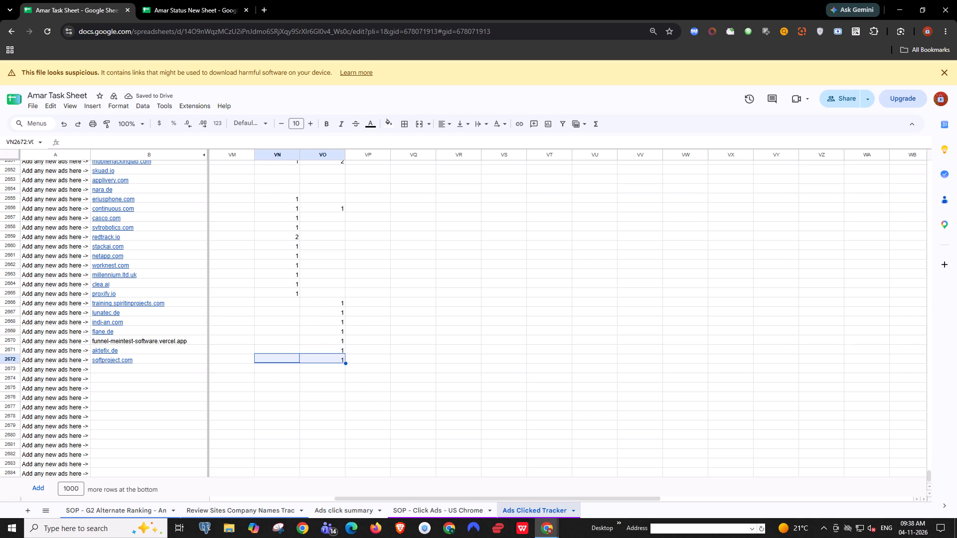
{"action": "key", "text": "shift+space"}
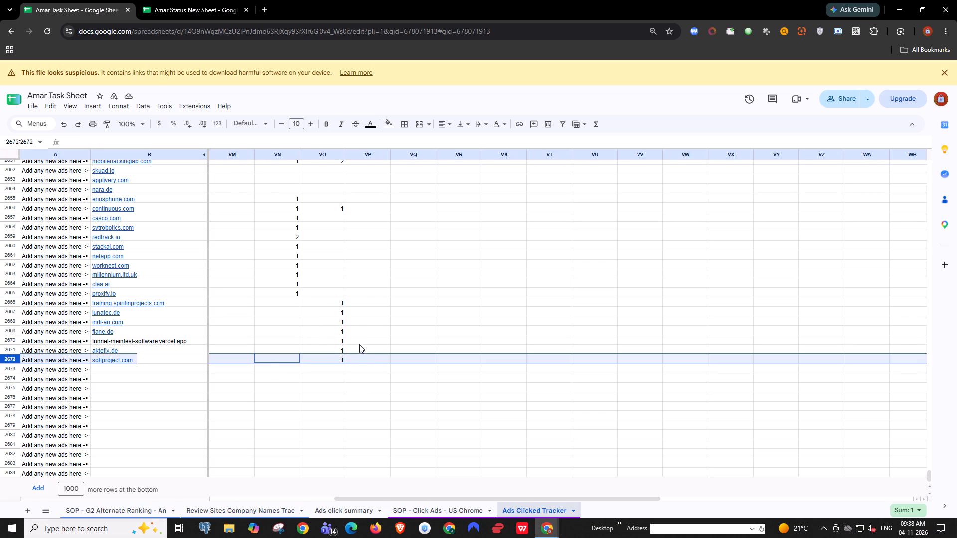
{"action": "left_click", "coordinate": [359, 340]}
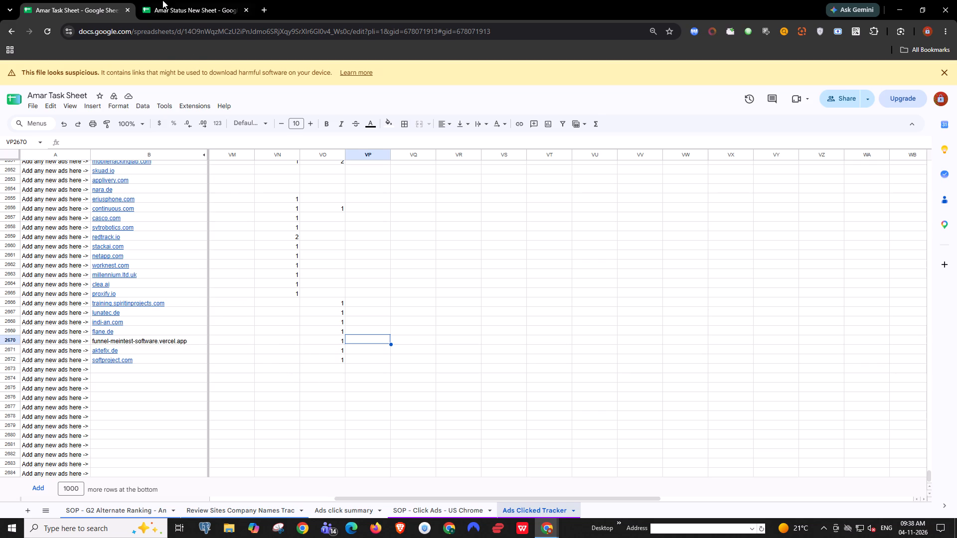
Dismiss the suspicious-file warning banner in Amar Task Sheet.
{"action": "left_click", "coordinate": [945, 76]}
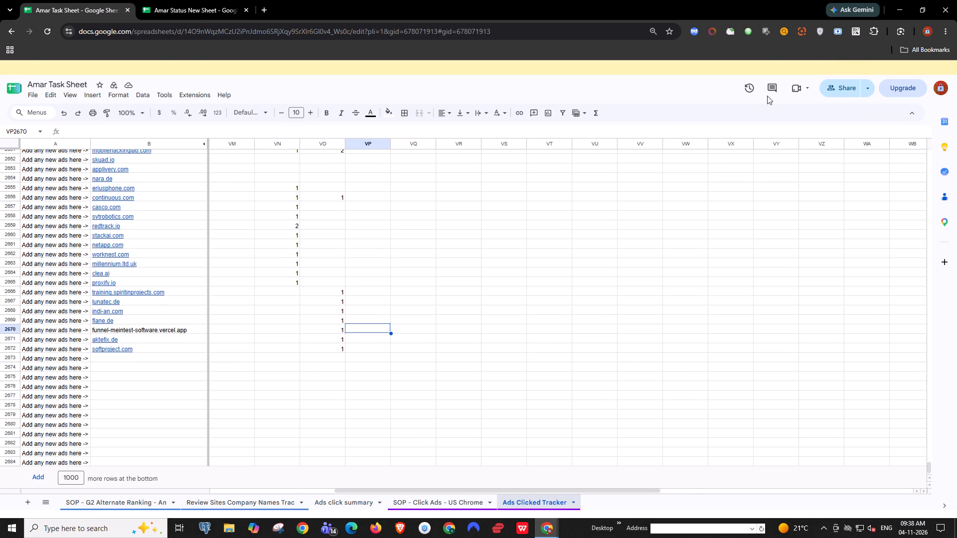
{"action": "left_click", "coordinate": [254, 68]}
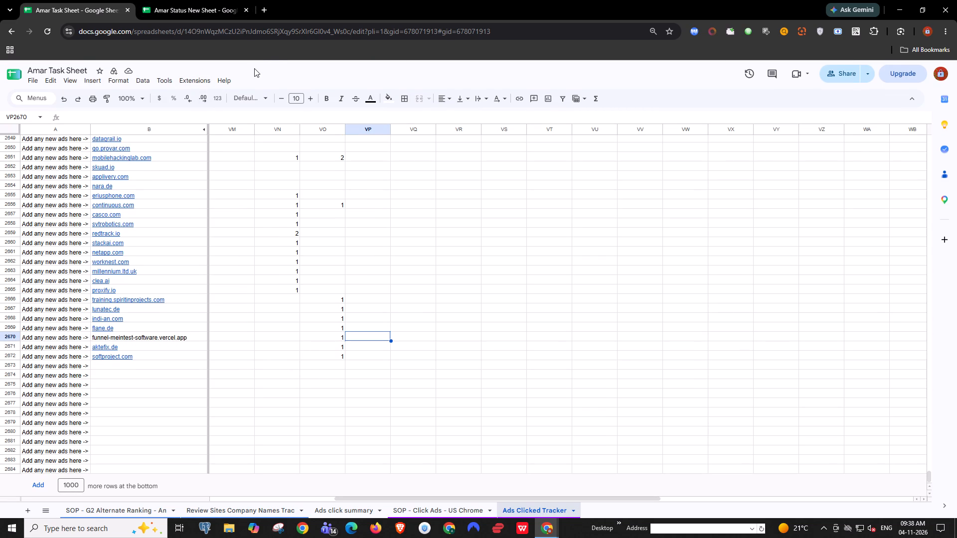
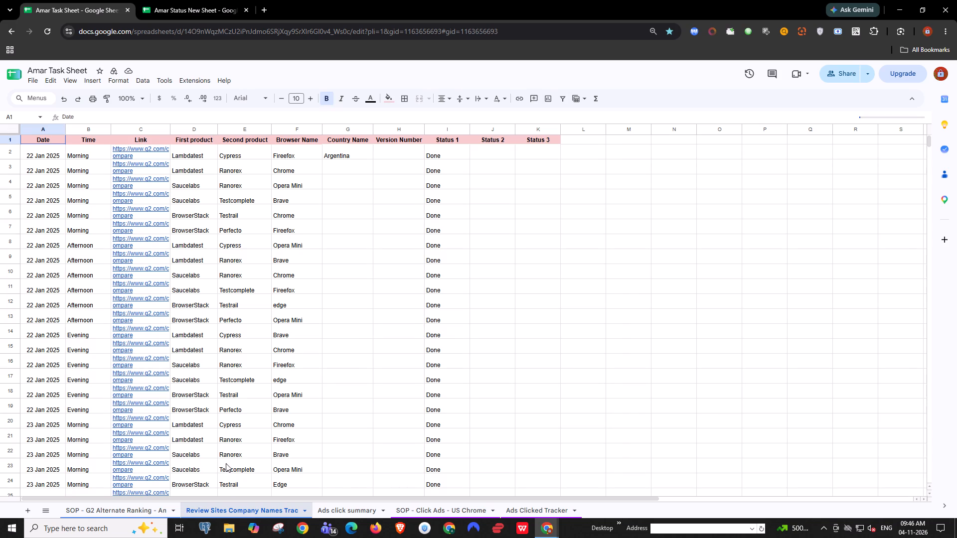
Find where the browser and country entries stop in the Review Sites Company Names sheet, at the 3 Nov 2026 Morning rows.
{"action": "left_click", "coordinate": [194, 394]}
{"action": "key", "text": "ctrl+Down"}
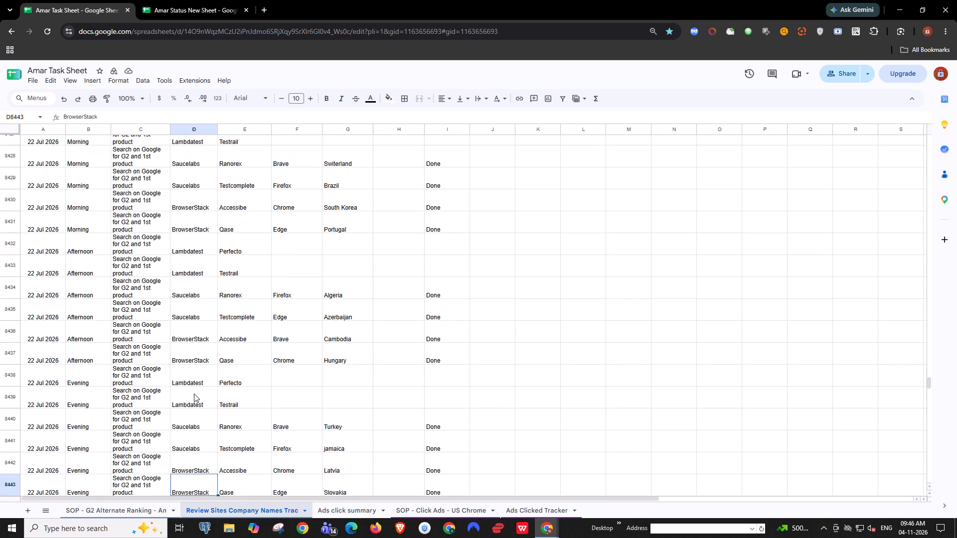
{"action": "key", "text": "ctrl+Down"}
{"action": "key", "text": "ctrl+Down"}
{"action": "key", "text": "Right"}
{"action": "key", "text": "Right"}
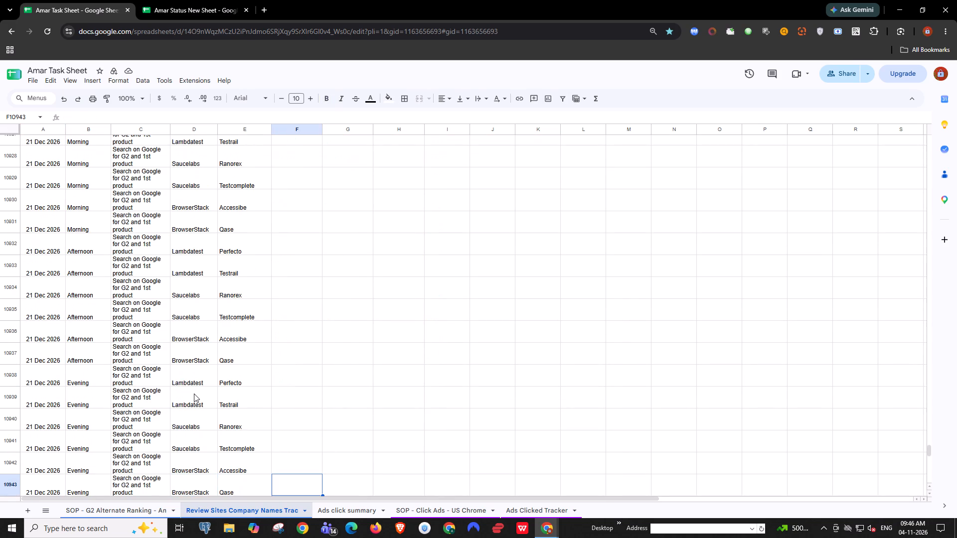
{"action": "key", "text": "ctrl+Up"}
{"action": "left_click", "coordinate": [288, 211]}
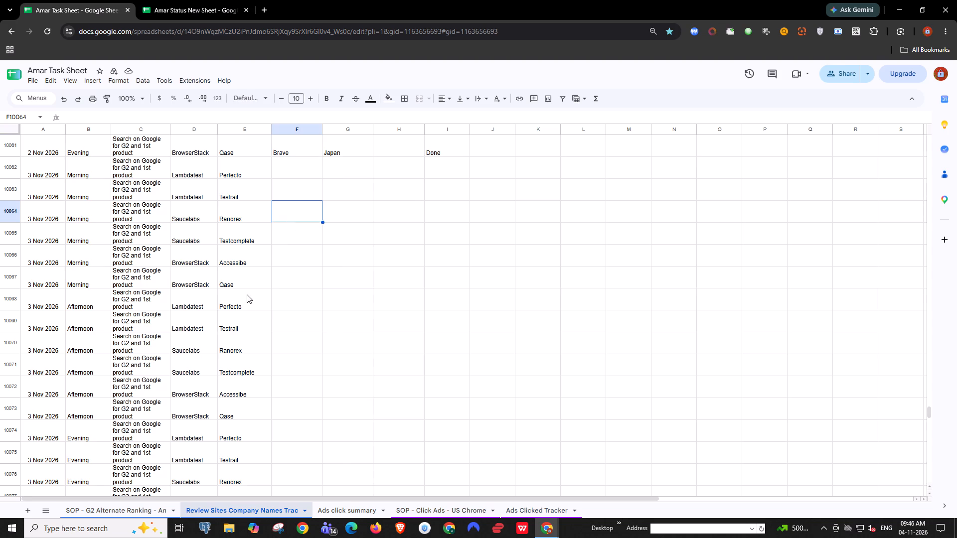
Switch to the (TEMP)Amar Task Sheet window, on its Kywrd sheet beside the newly added domains.
{"action": "key", "text": "alt+Tab"}
{"action": "left_click", "coordinate": [200, 239]}
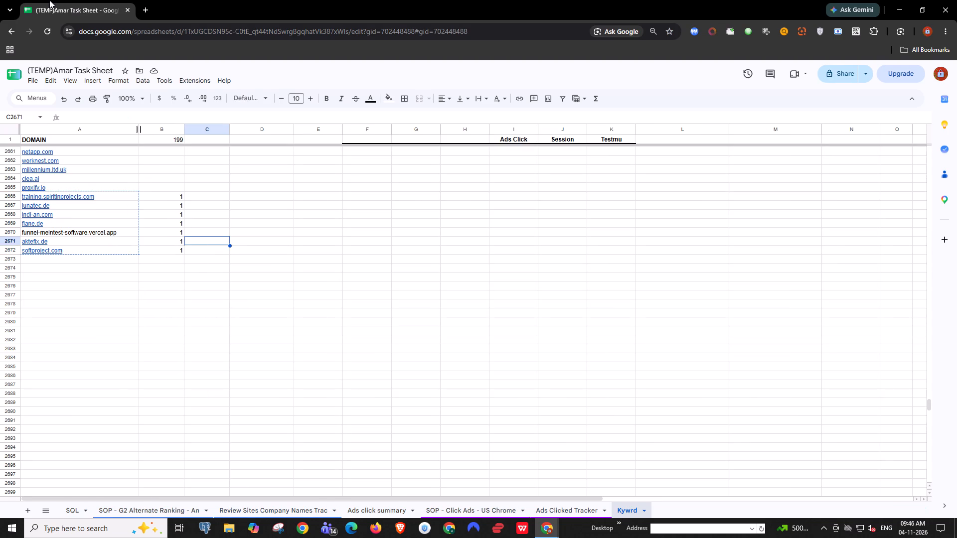
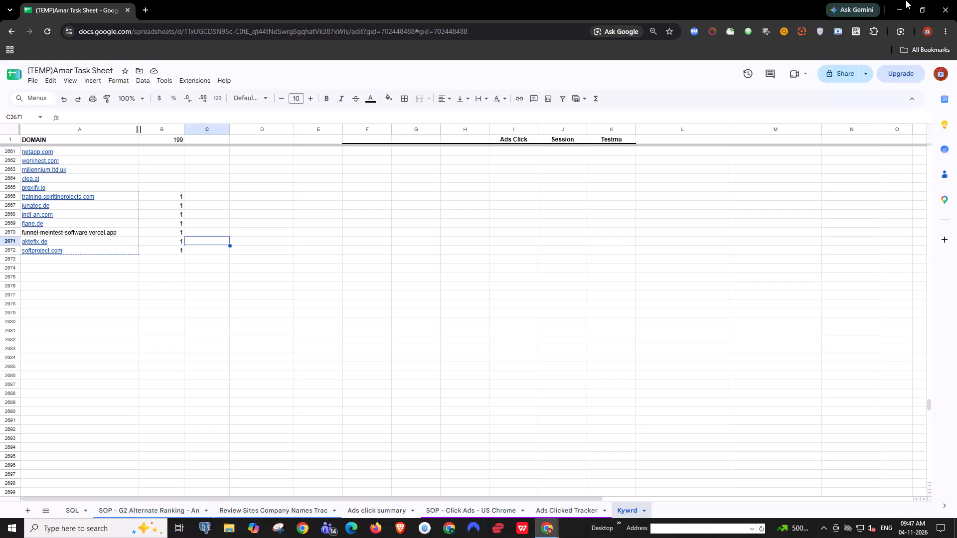
Find where the browser and country entries stop in the (TEMP)Amar Task Sheet's Review Sites Company Names sheet.
{"action": "scroll", "coordinate": [906, 0], "scroll_direction": "up", "scroll_amount": 1}
{"action": "left_click", "coordinate": [255, 515]}
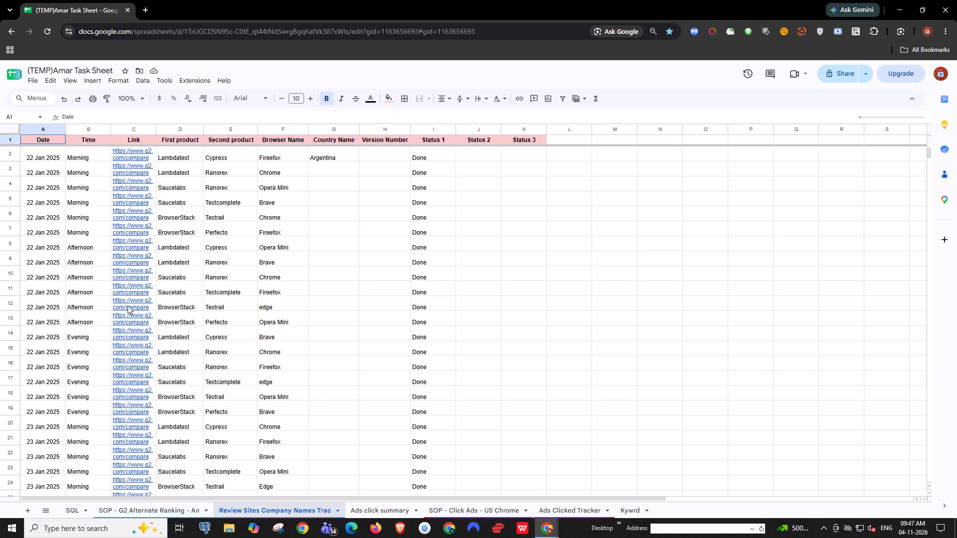
{"action": "left_click", "coordinate": [187, 338]}
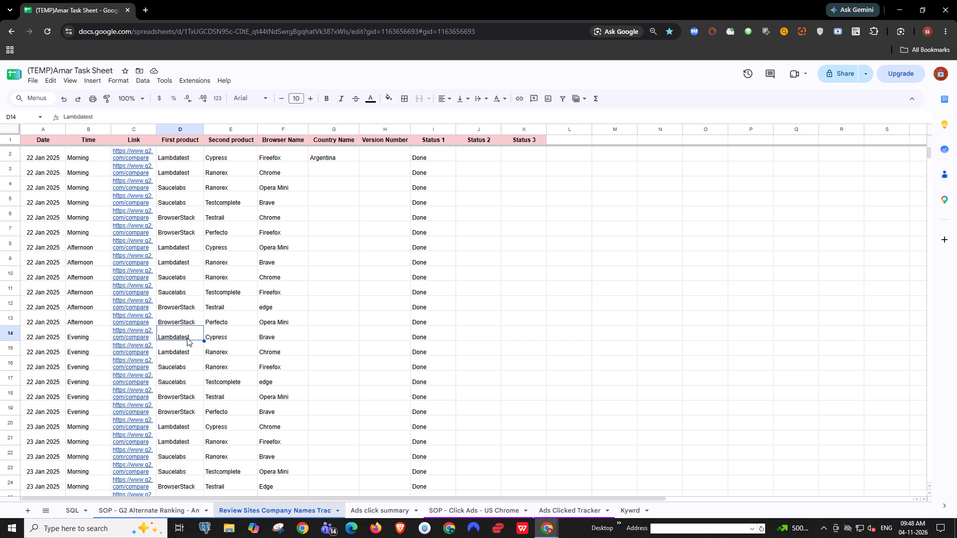
{"action": "key", "text": "ctrl+Down"}
{"action": "key", "text": "ctrl+Down"}
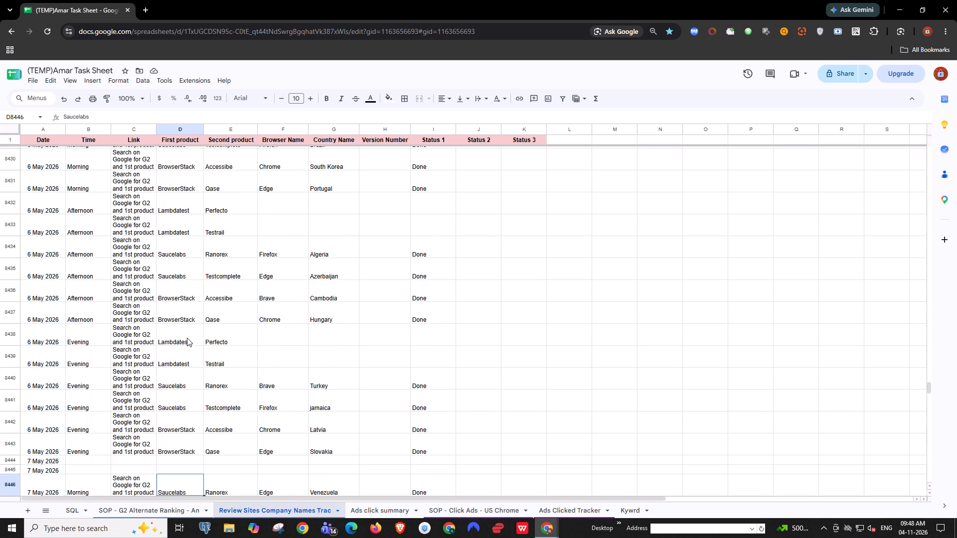
{"action": "key", "text": "ctrl+Down"}
{"action": "key", "text": "Right"}
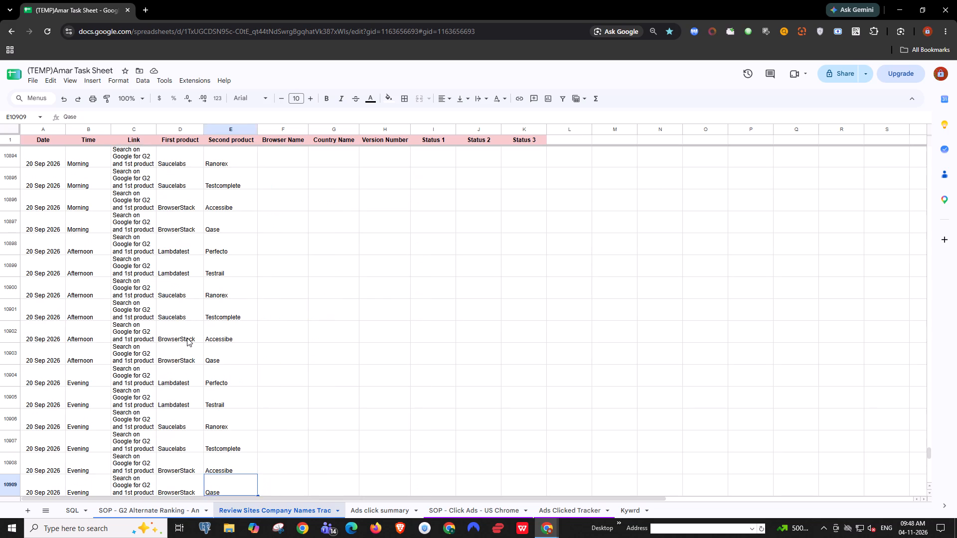
{"action": "key", "text": "Right"}
{"action": "key", "text": "ctrl+Up"}
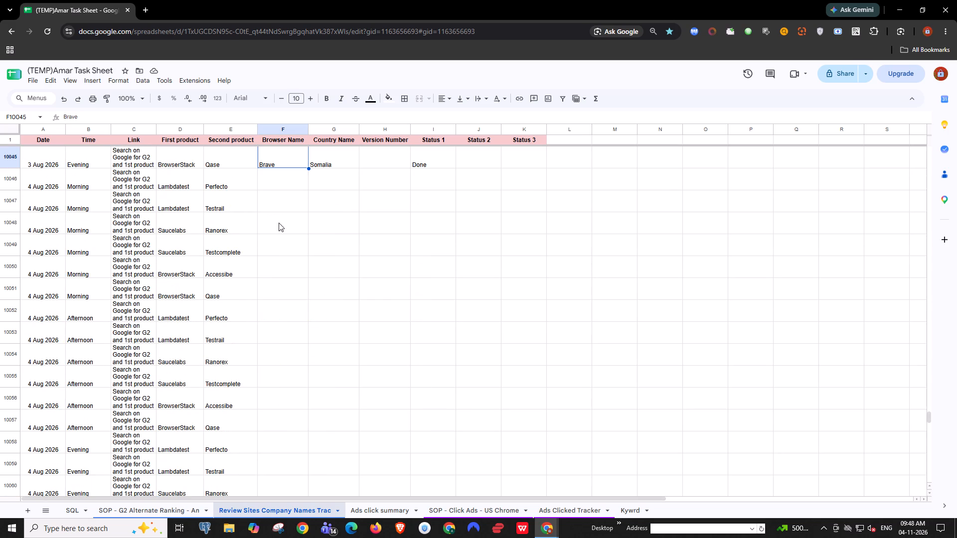
{"action": "left_click", "coordinate": [279, 223]}
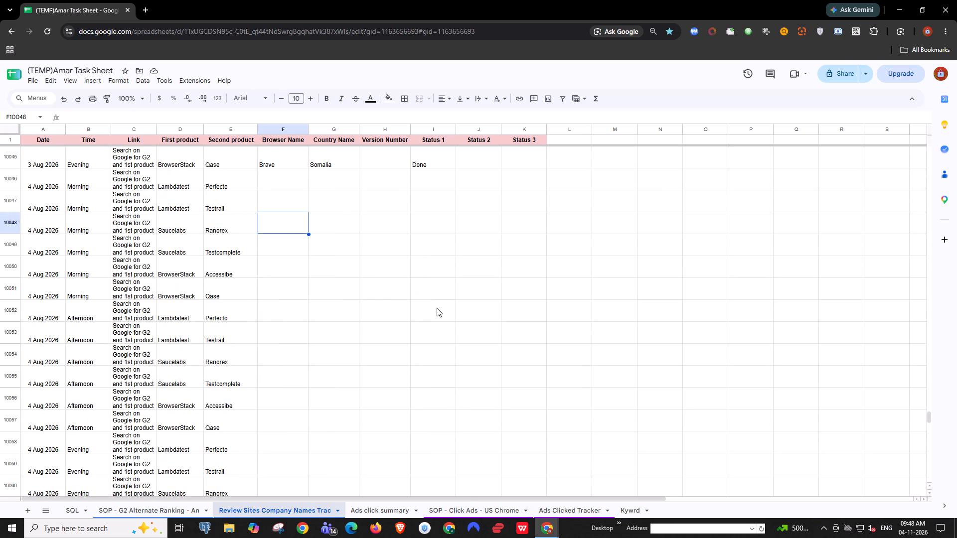
Switch to Amar Task Sheet and examine the 2 Nov 2026 browser and country entries above the empty 3 Nov 2026 rows.
{"action": "key", "text": "alt+Tab"}
{"action": "scroll", "coordinate": [302, 232], "scroll_direction": "up", "scroll_amount": 3}
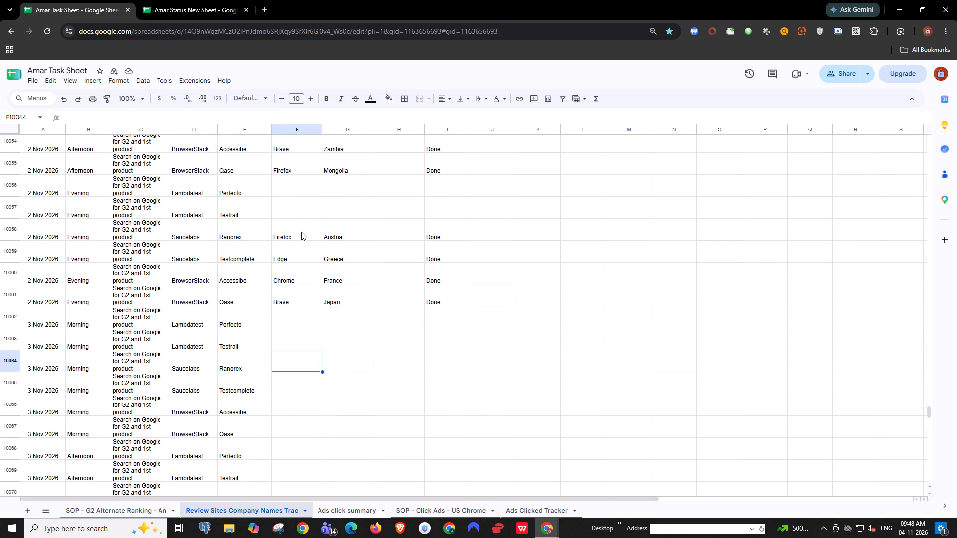
{"action": "scroll", "coordinate": [307, 228], "scroll_direction": "up", "scroll_amount": 2}
{"action": "scroll", "coordinate": [307, 228], "scroll_direction": "down", "scroll_amount": 1}
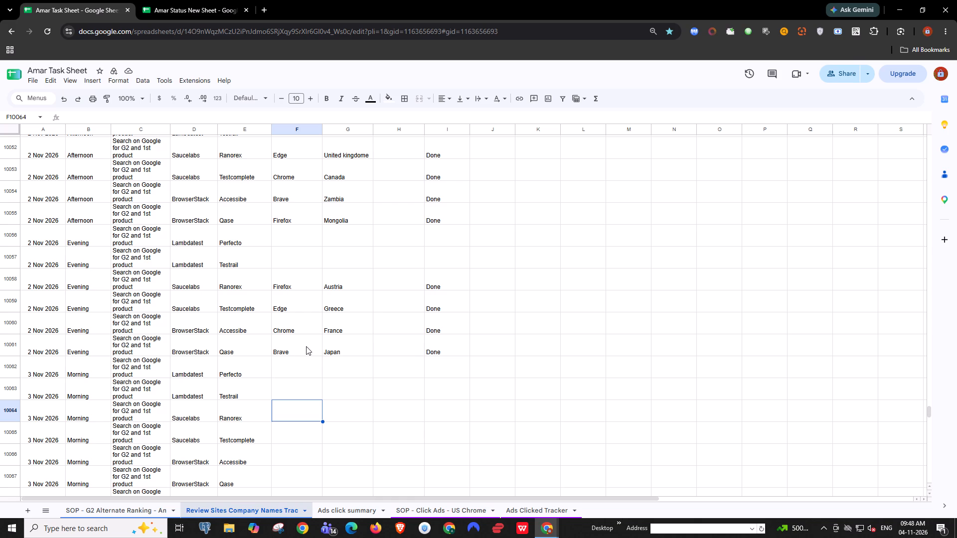
{"action": "scroll", "coordinate": [296, 297], "scroll_direction": "up", "scroll_amount": 2}
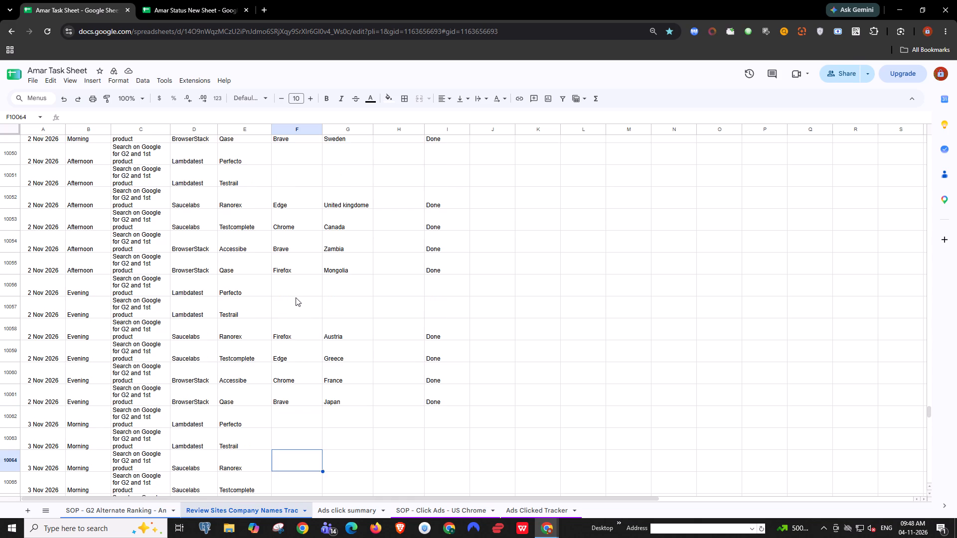
{"action": "scroll", "coordinate": [296, 297], "scroll_direction": "up", "scroll_amount": 6}
{"action": "scroll", "coordinate": [296, 297], "scroll_direction": "down", "scroll_amount": 2}
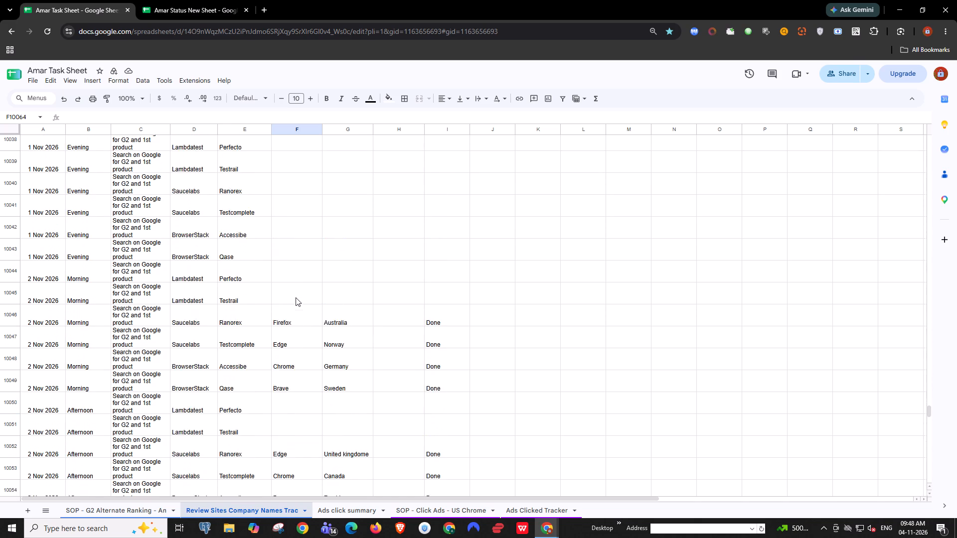
{"action": "scroll", "coordinate": [296, 297], "scroll_direction": "down", "scroll_amount": 1}
Copy the (TEMP) sheet's 3 Aug 2026 browser, country and status entries into Amar Task Sheet's 3 Nov 2026 rows, starting at Morning Saucelabs–Ranorex.
{"action": "key", "text": "alt+Tab"}
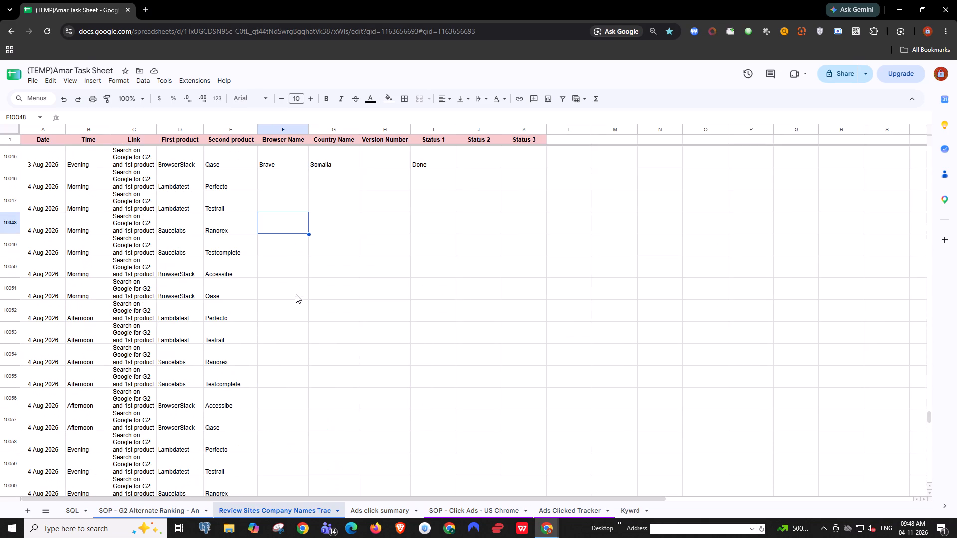
{"action": "scroll", "coordinate": [296, 294], "scroll_direction": "up", "scroll_amount": 9}
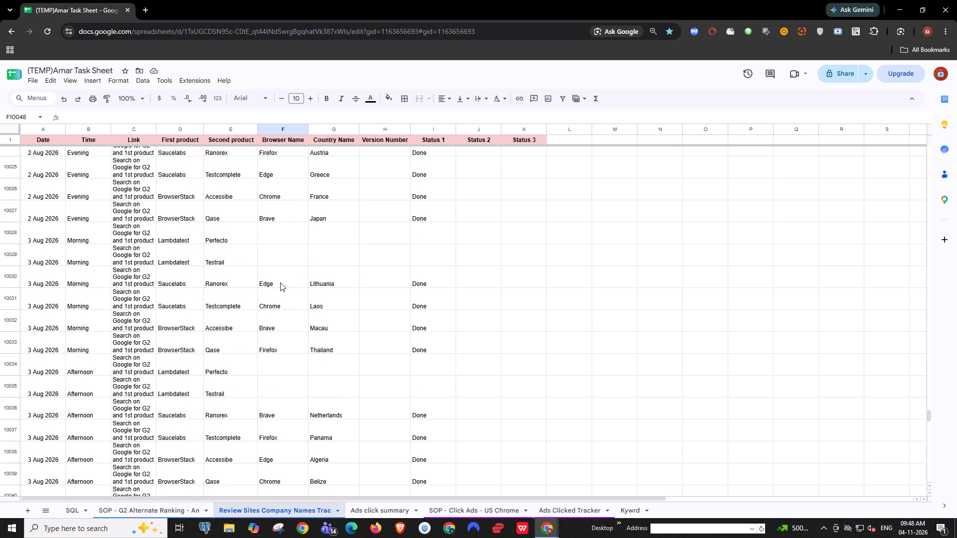
{"action": "left_click_drag", "start_coordinate": [280, 282], "coordinate": [421, 509]}
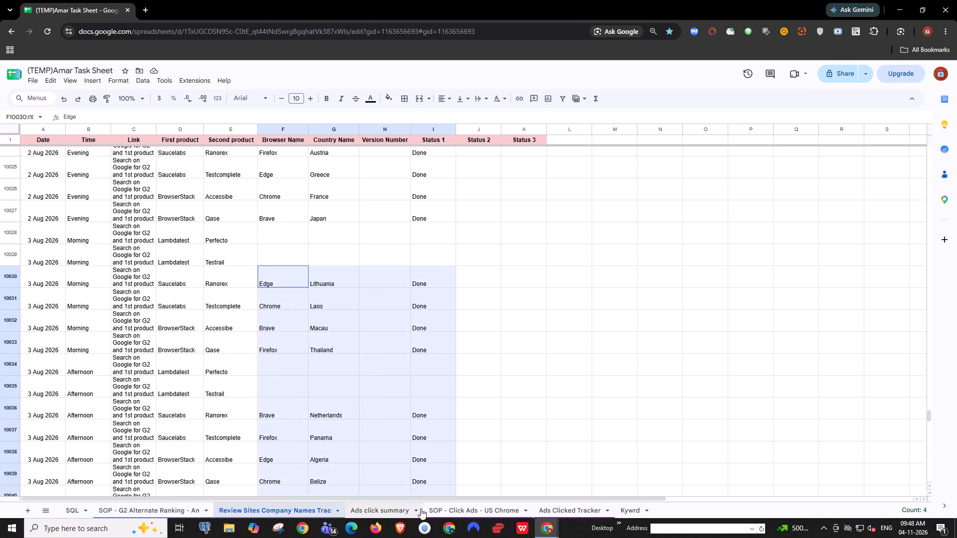
{"action": "left_click_drag", "start_coordinate": [421, 509], "coordinate": [416, 416]}
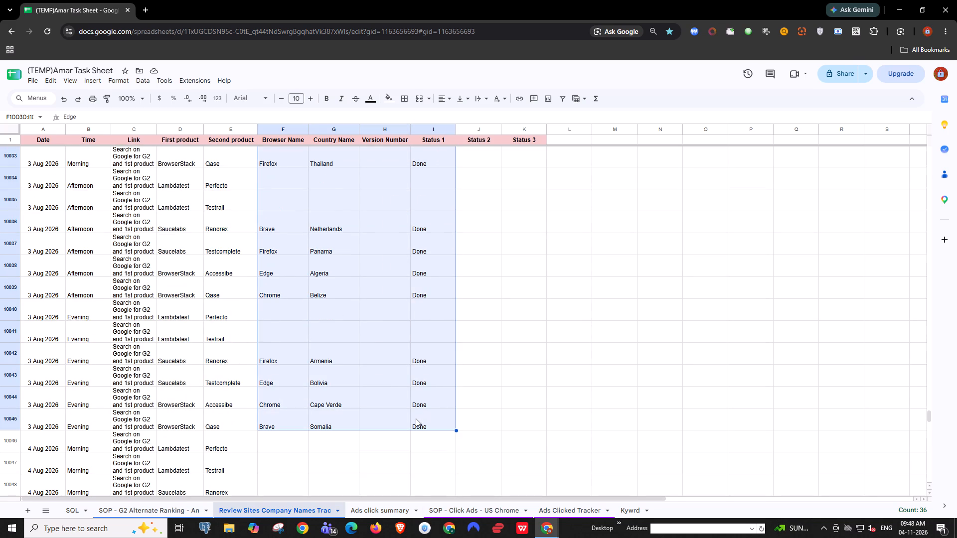
{"action": "key", "text": "ctrl+c"}
{"action": "key", "text": "ctrl+c"}
{"action": "key", "text": "ctrl+c"}
{"action": "key", "text": "ctrl+c"}
{"action": "key", "text": "alt+Tab"}
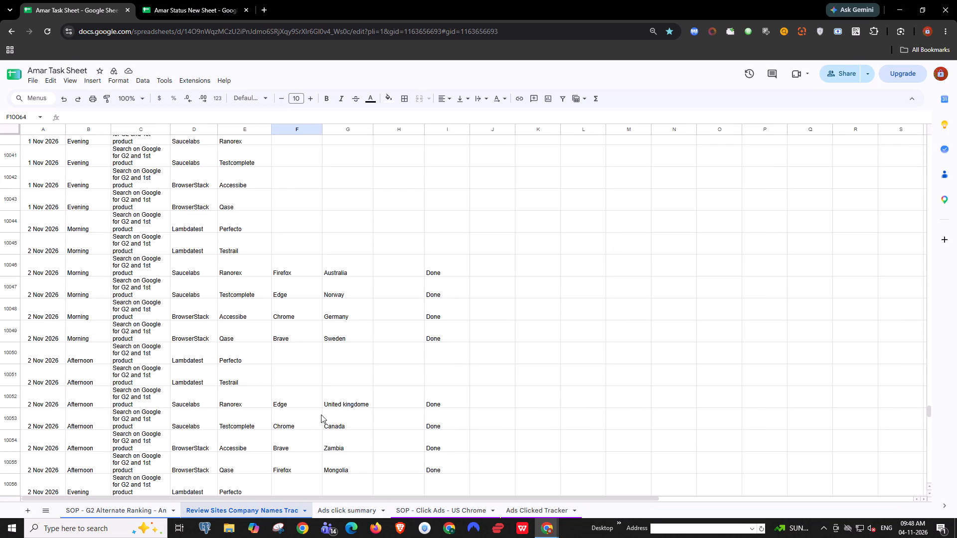
{"action": "scroll", "coordinate": [253, 362], "scroll_direction": "down", "scroll_amount": 6}
{"action": "key", "text": "ctrl+v"}
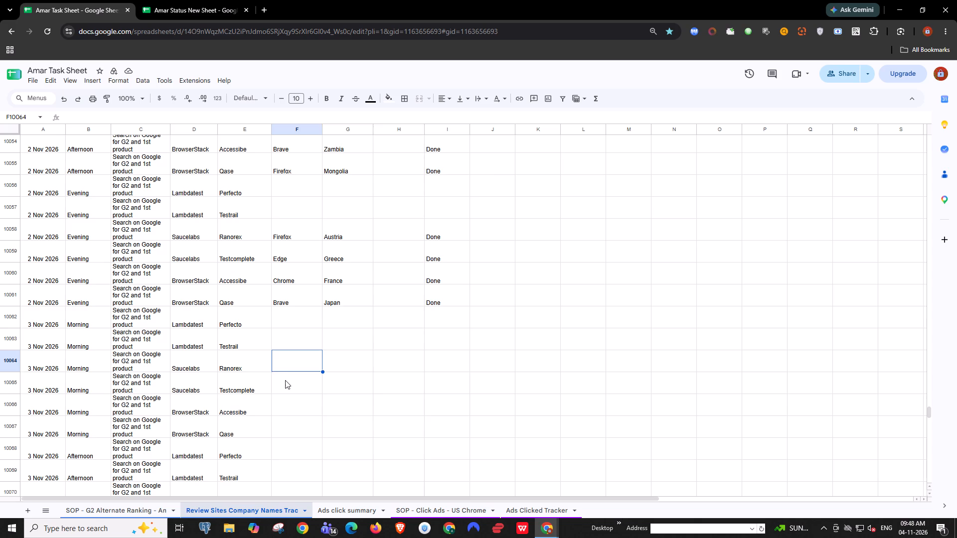
{"action": "scroll", "coordinate": [285, 377], "scroll_direction": "down", "scroll_amount": 7}
{"action": "left_click", "coordinate": [310, 365]}
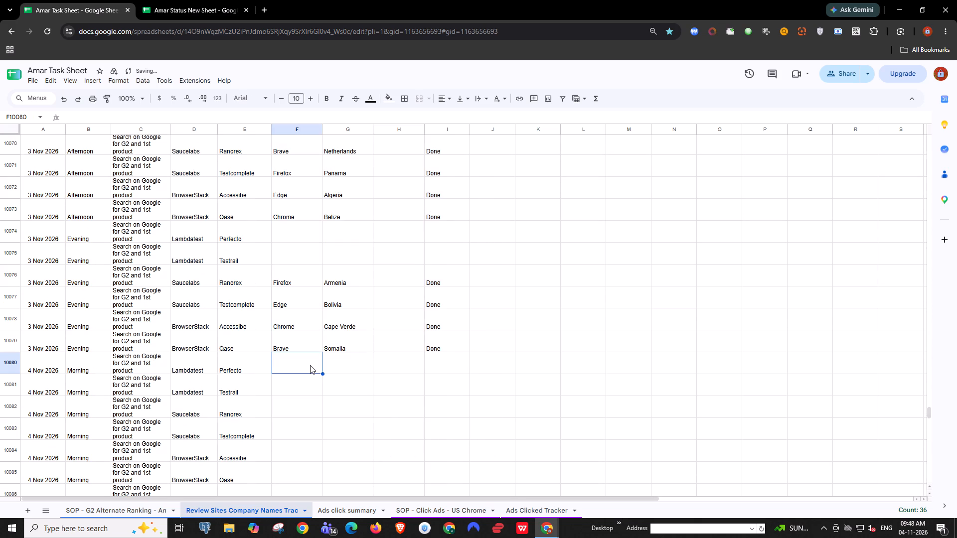
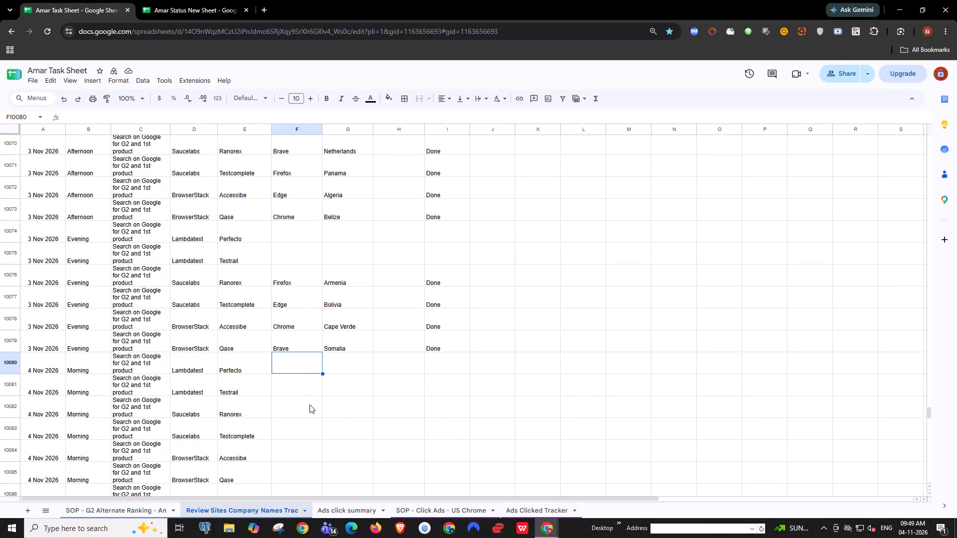
Open the Ads click summary sheet in Amar Task Sheet.
{"action": "key", "text": "alt+Tab"}
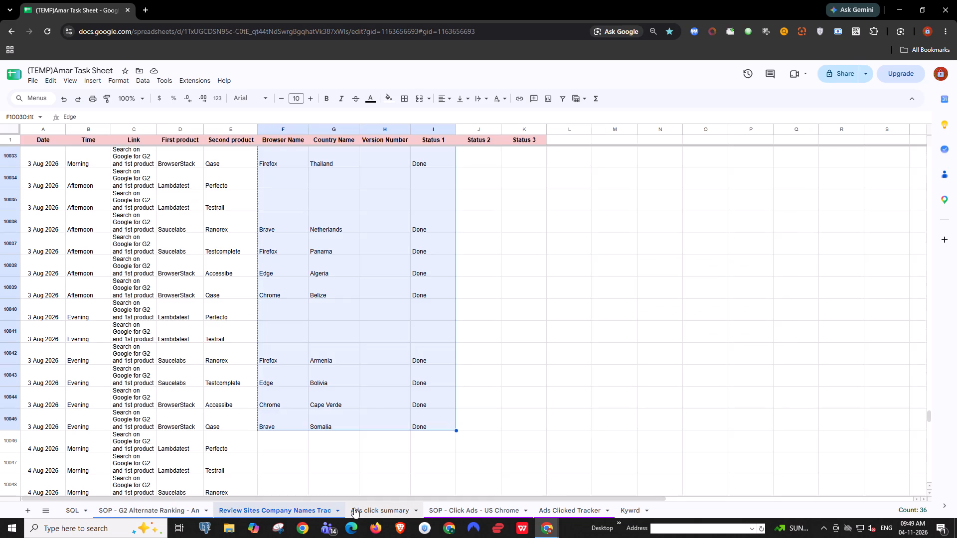
{"action": "key", "text": "alt+Tab"}
{"action": "left_click", "coordinate": [354, 508]}
{"action": "key", "text": "alt+Tab"}
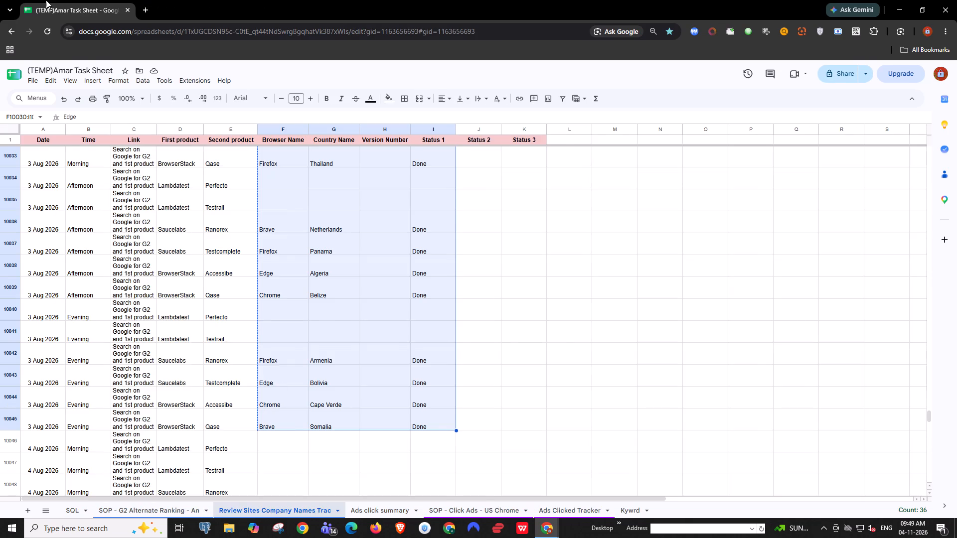
{"action": "key", "text": "alt+Tab"}
Switch to Amar Status New Sheet and copy the Sheet Status counts from Ad Sessions down to NON LT Ad Click on Live browser (B2:B350).
{"action": "left_click", "coordinate": [156, 0]}
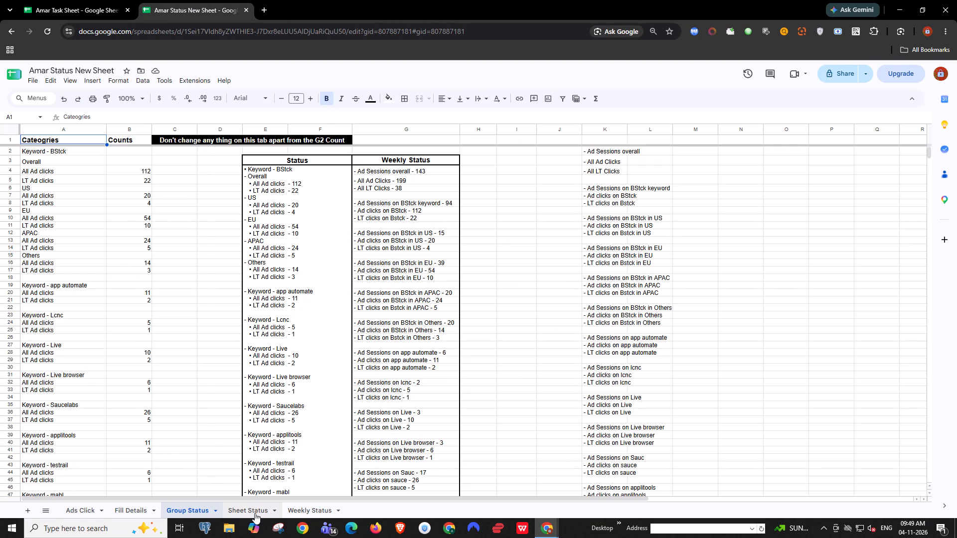
{"action": "left_click", "coordinate": [255, 513]}
{"action": "left_click", "coordinate": [187, 152]}
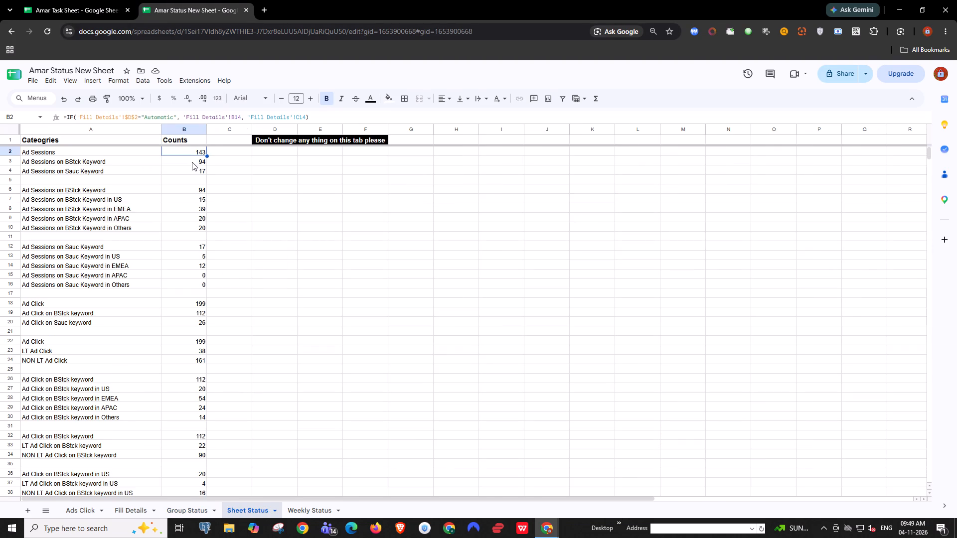
{"action": "scroll", "coordinate": [192, 162], "scroll_direction": "up", "scroll_amount": 3}
{"action": "key", "text": "ctrl+shift+Down"}
{"action": "key", "text": "ctrl+shift+Down"}
{"action": "key", "text": "ctrl+shift+Down"}
{"action": "key", "text": "ctrl+shift+Down"}
{"action": "key", "text": "ctrl+shift+Down"}
{"action": "key", "text": "ctrl+shift+Down"}
{"action": "key", "text": "ctrl+shift+Down"}
{"action": "key", "text": "ctrl+shift+Down"}
{"action": "key", "text": "ctrl+shift+Down"}
{"action": "key", "text": "ctrl+shift+Down"}
{"action": "key", "text": "ctrl+shift+Down"}
{"action": "key", "text": "ctrl+shift+Down"}
{"action": "key", "text": "ctrl+shift+Down"}
{"action": "key", "text": "ctrl+shift+Down"}
{"action": "key", "text": "ctrl+shift+Down"}
{"action": "key", "text": "ctrl+shift+Down"}
{"action": "key", "text": "ctrl+shift+Down"}
{"action": "key", "text": "ctrl+shift+Down"}
{"action": "key", "text": "ctrl+shift+Down"}
{"action": "key", "text": "ctrl+shift+Down"}
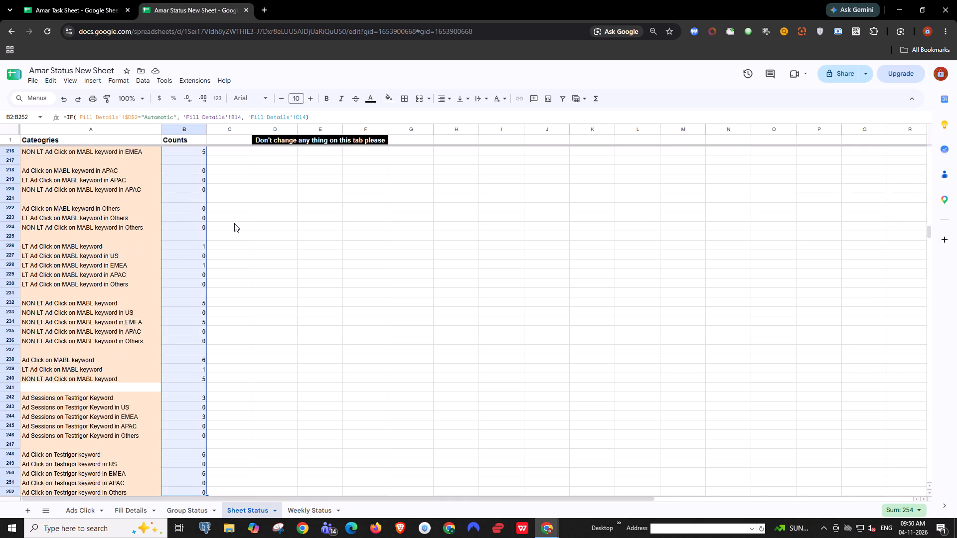
{"action": "key", "text": "ctrl+shift+Up"}
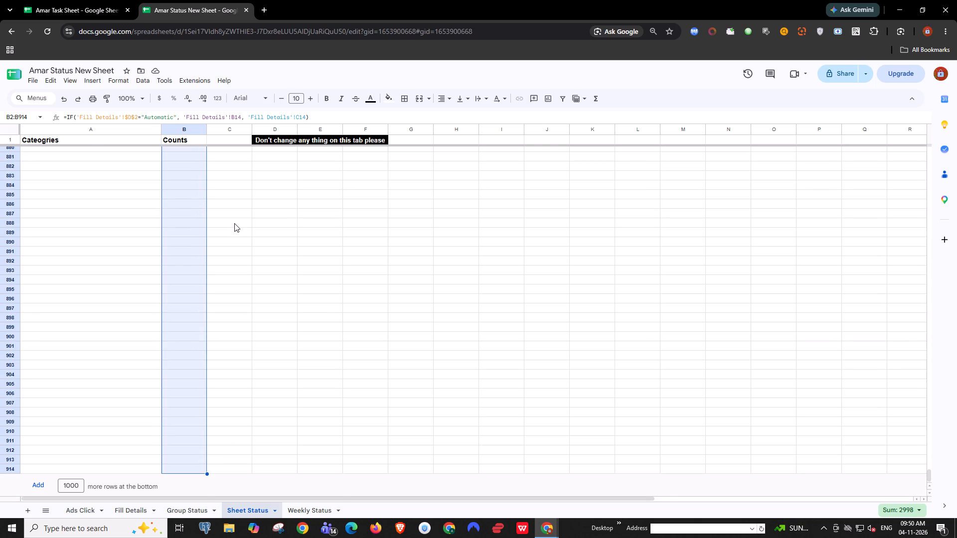
{"action": "key", "text": "ctrl+c"}
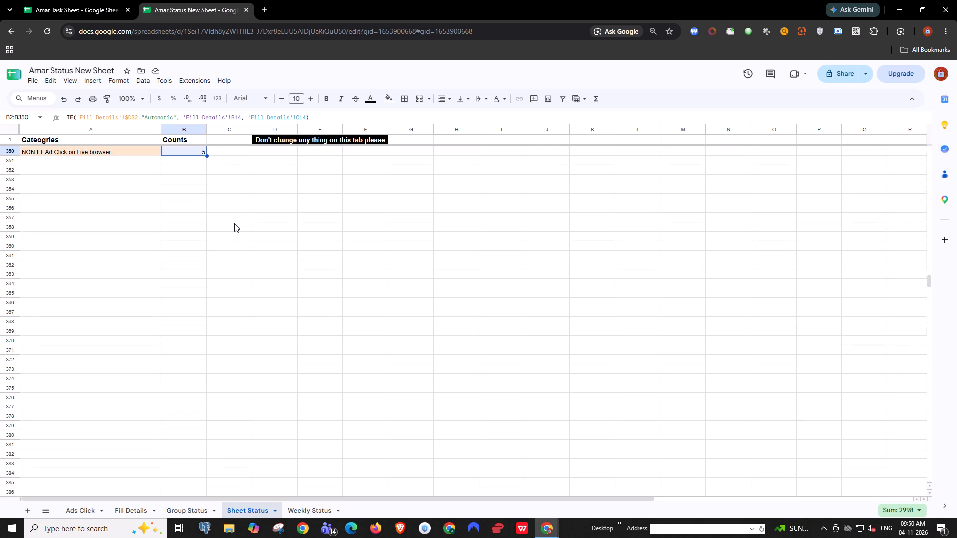
{"action": "key", "text": "ctrl+c"}
{"action": "key", "text": "ctrl+c"}
{"action": "key", "text": "ctrl+c"}
{"action": "key", "text": "ctrl+c"}
{"action": "key", "text": "ctrl+c"}
{"action": "key", "text": "ctrl+c"}
{"action": "key", "text": "ctrl+c"}
{"action": "key", "text": "ctrl+c"}
{"action": "key", "text": "ctrl+c"}
Paste the copied counts as values only into Amar Task Sheet's Ads click summary, in the 3 November 2026 column starting at Ad Sessions.
{"action": "key", "text": "alt+Tab"}
{"action": "key", "text": "alt+Tab"}
{"action": "left_click", "coordinate": [96, 0]}
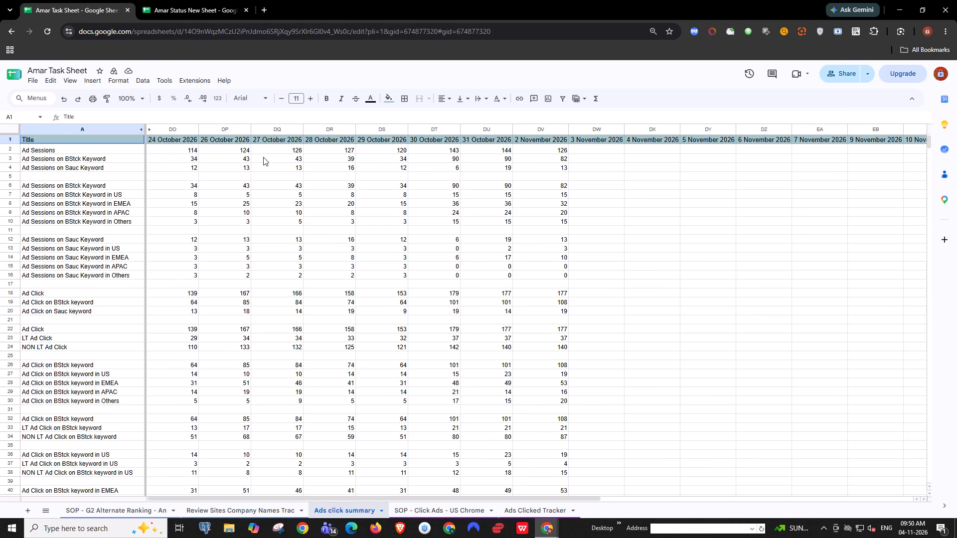
{"action": "left_click", "coordinate": [596, 151]}
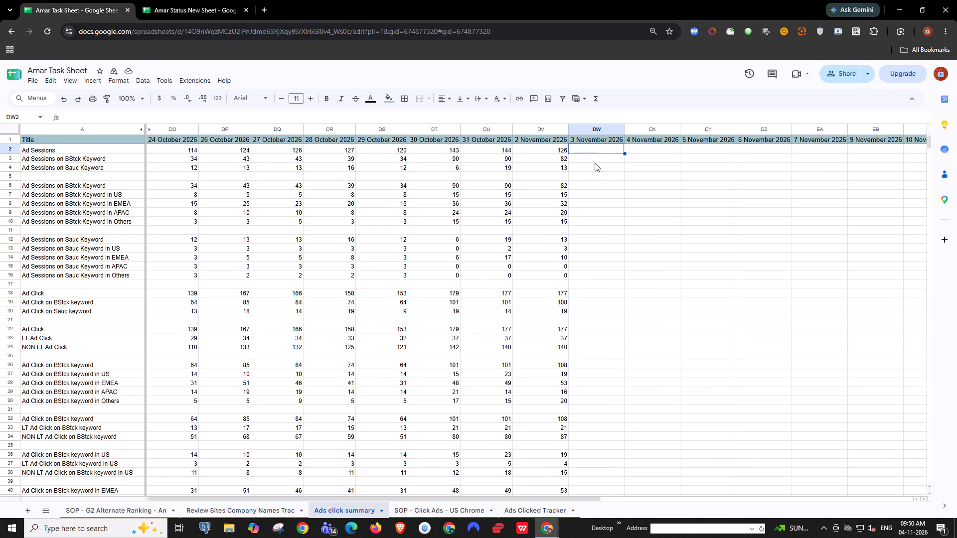
{"action": "scroll", "coordinate": [595, 174], "scroll_direction": "up", "scroll_amount": 5}
{"action": "key", "text": "ctrl+shift+v"}
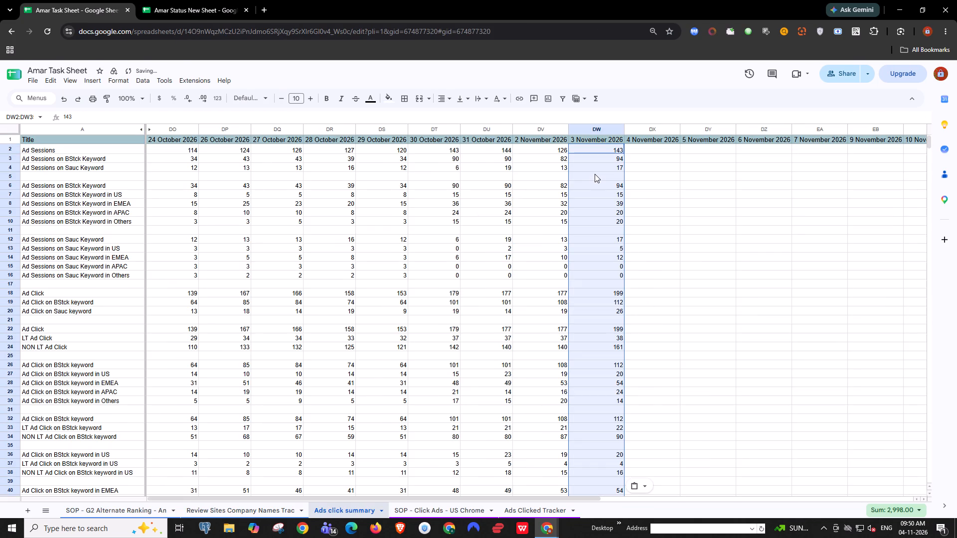
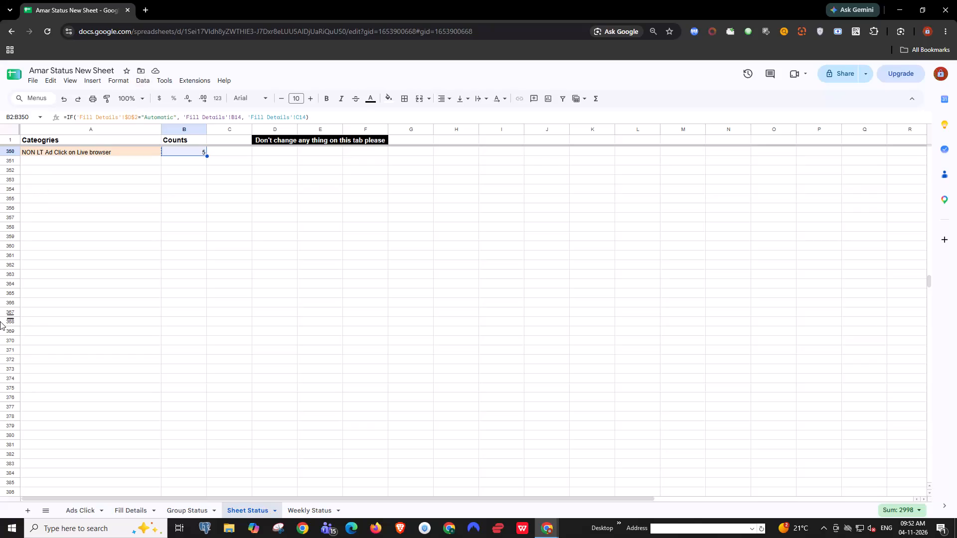
Close the Amar Status New Sheet spreadsheet.
{"action": "left_click", "coordinate": [313, 249]}
{"action": "scroll", "coordinate": [106, 300], "scroll_direction": "up", "scroll_amount": 4}
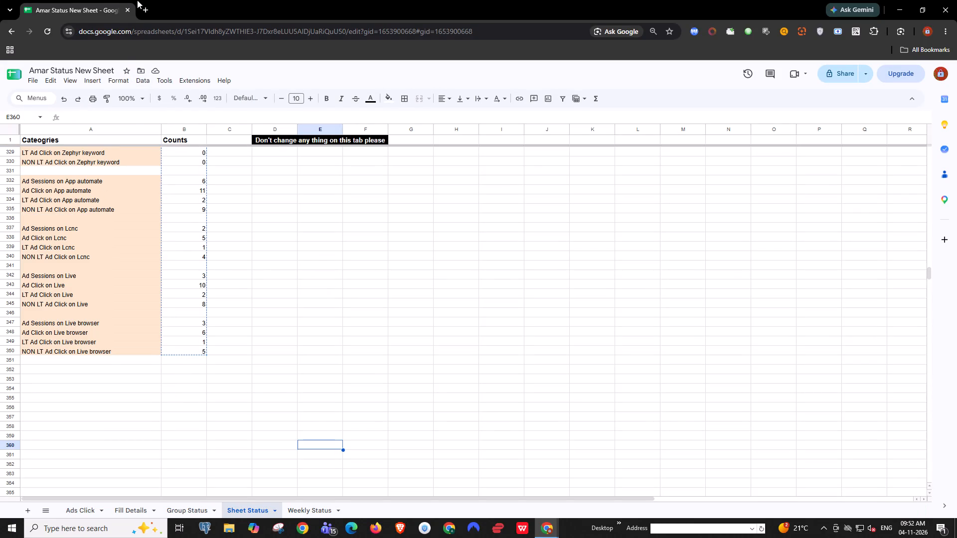
{"action": "middle_click", "coordinate": [103, 0]}
In (TEMP)Amar Task Sheet's Kywrd sheet, clear the Testmu column's counts from the first keyword row down to Zephyr Germany (K2:K47).
{"action": "left_click", "coordinate": [627, 514]}
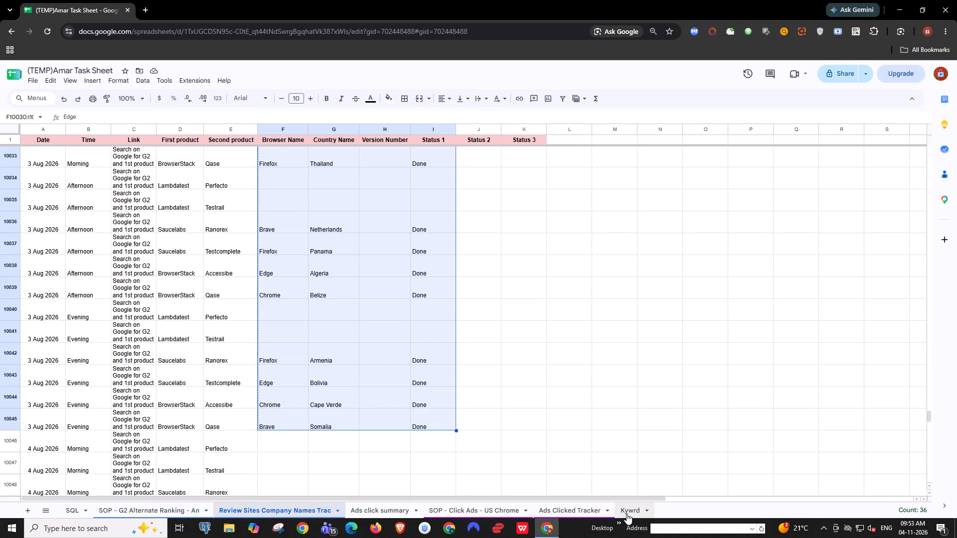
{"action": "left_click", "coordinate": [269, 278]}
{"action": "left_click", "coordinate": [395, 249]}
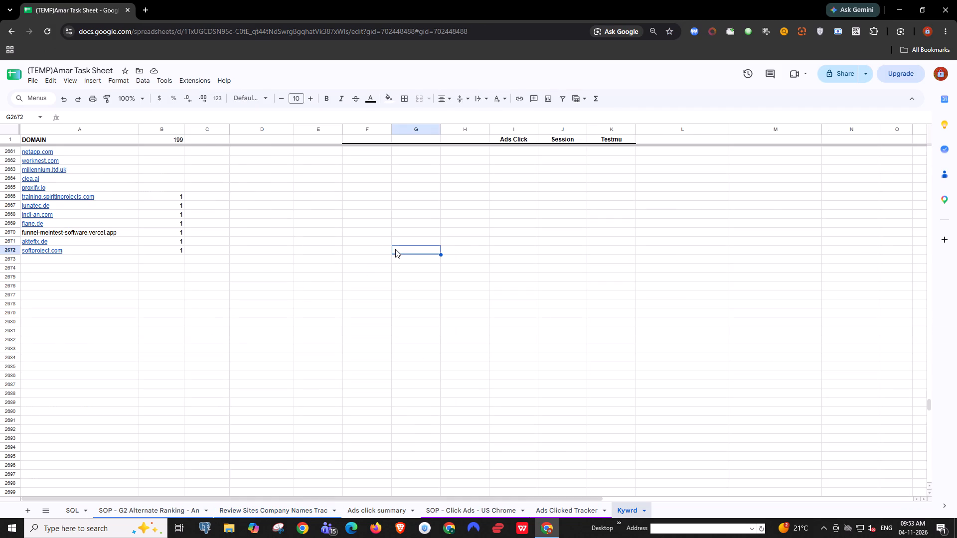
{"action": "key", "text": "ctrl+Up"}
{"action": "scroll", "coordinate": [589, 275], "scroll_direction": "up", "scroll_amount": 6}
{"action": "scroll", "coordinate": [673, 365], "scroll_direction": "up", "scroll_amount": 5}
{"action": "scroll", "coordinate": [598, 191], "scroll_direction": "up", "scroll_amount": 4}
{"action": "left_click_drag", "start_coordinate": [616, 153], "coordinate": [615, 537]}
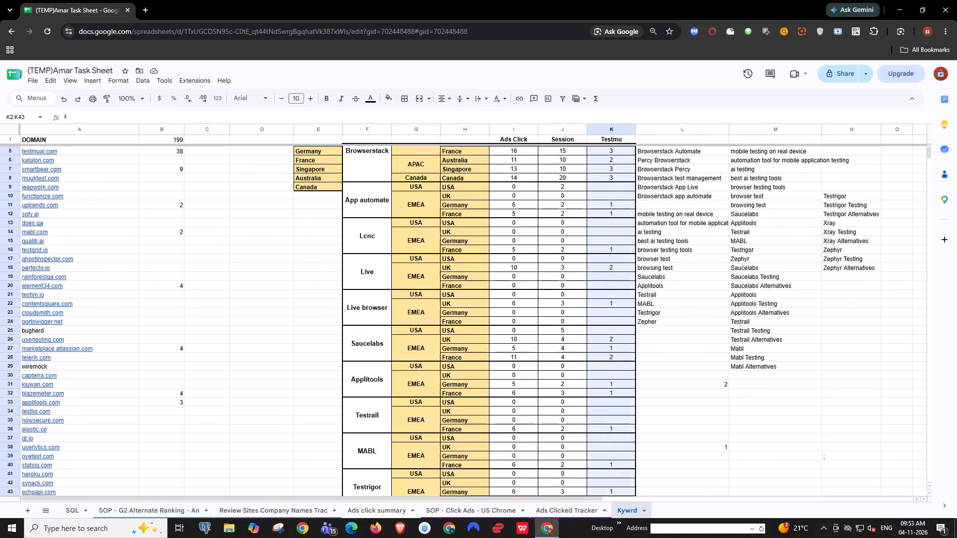
{"action": "left_click_drag", "start_coordinate": [615, 537], "coordinate": [618, 388]}
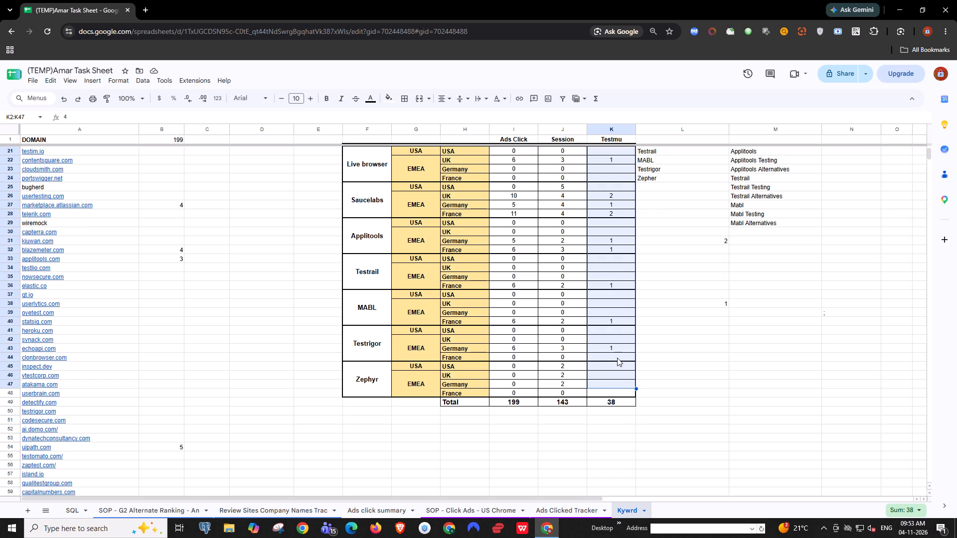
{"action": "key", "text": "Delete"}
{"action": "left_click", "coordinate": [667, 297]}
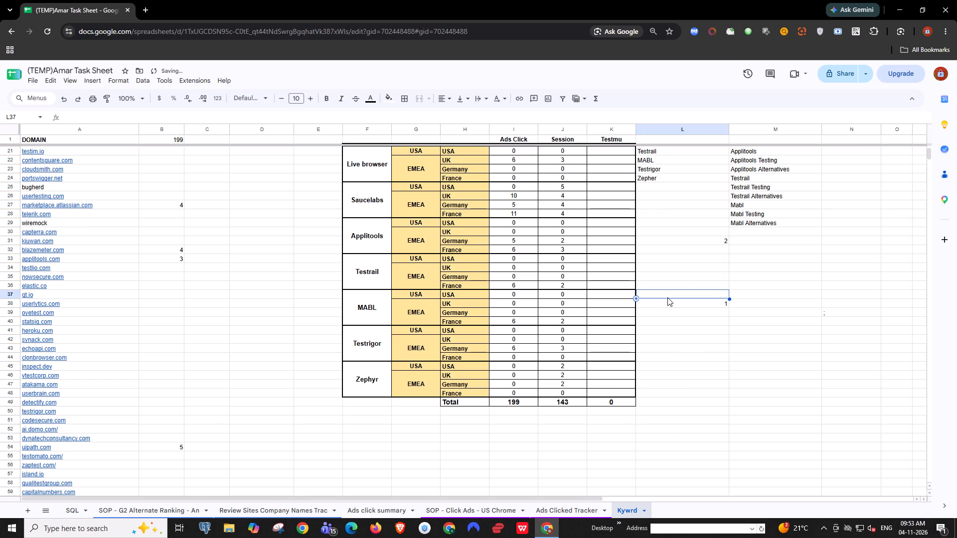
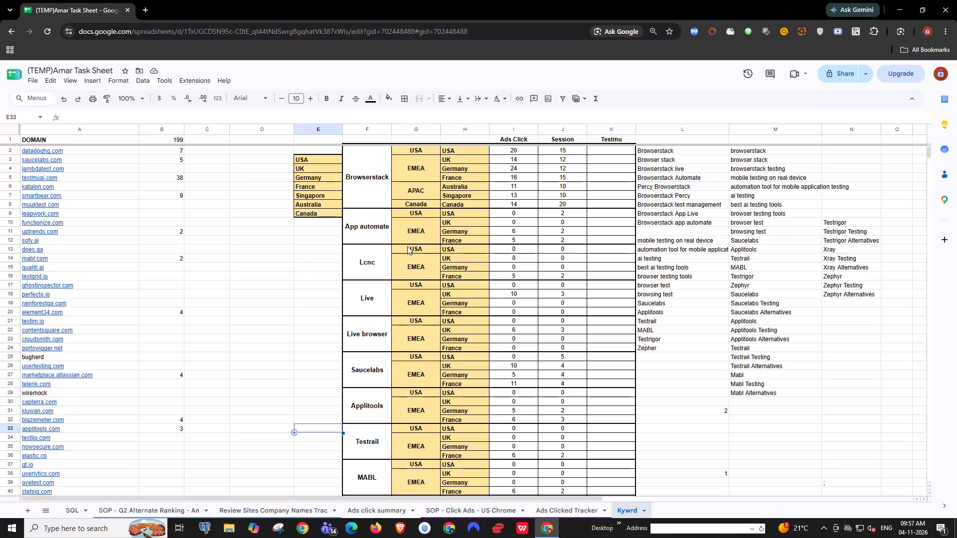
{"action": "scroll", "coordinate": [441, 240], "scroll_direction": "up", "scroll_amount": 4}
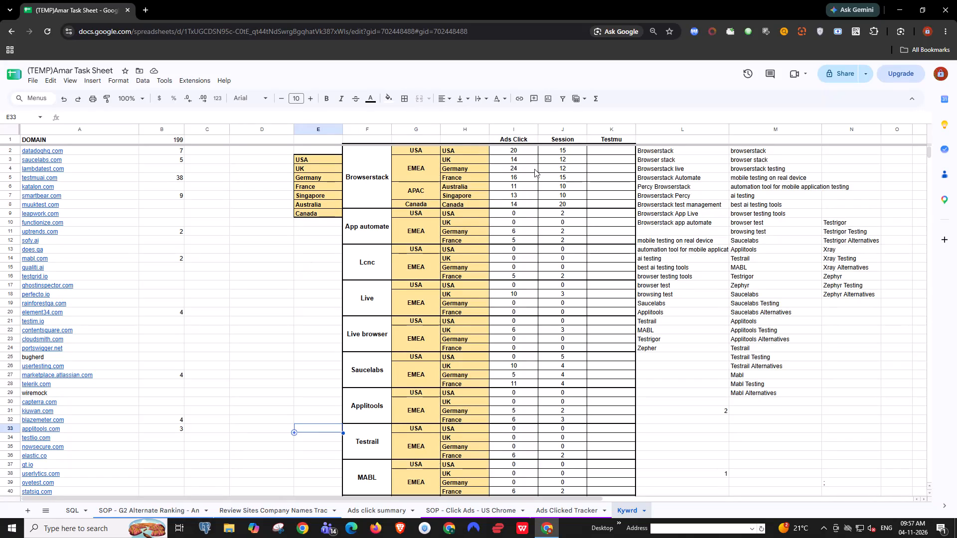
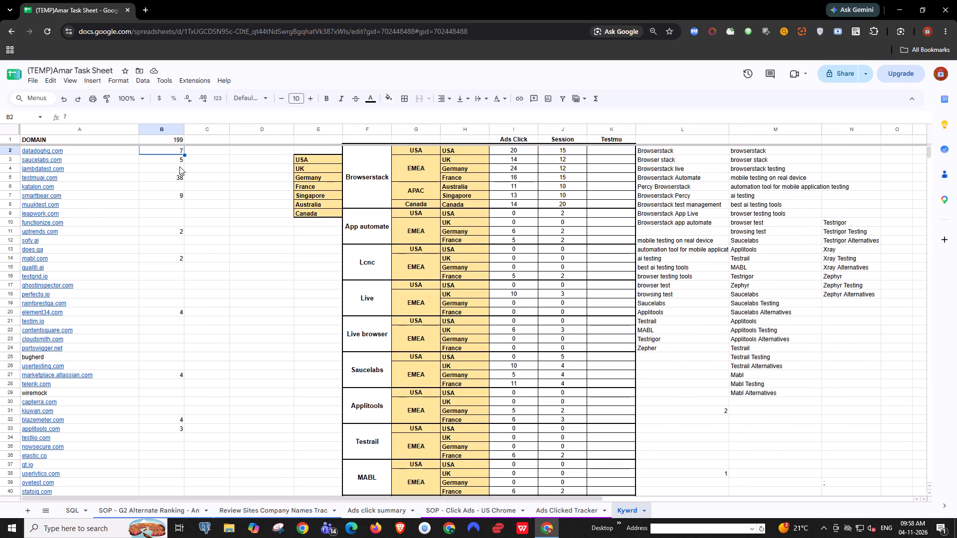
Clear all the keyword counts listed beside the domains in column B of the Kywrd sheet, keeping the header total.
{"action": "key", "text": "ctrl+shift+Down"}
{"action": "key", "text": "ctrl+shift+Down"}
{"action": "key", "text": "ctrl+shift+Down"}
{"action": "key", "text": "ctrl+shift+Down"}
{"action": "key", "text": "ctrl+shift+Down"}
{"action": "key", "text": "ctrl+shift+Down"}
{"action": "key", "text": "ctrl+shift+Down"}
{"action": "key", "text": "ctrl+shift+Down"}
{"action": "key", "text": "ctrl+shift+Down"}
{"action": "key", "text": "ctrl+shift+Down"}
{"action": "key", "text": "ctrl+shift+Down"}
{"action": "key", "text": "ctrl+shift+Down"}
{"action": "key", "text": "ctrl+shift+Down"}
{"action": "key", "text": "ctrl+shift+Down"}
{"action": "key", "text": "ctrl+shift+Down"}
{"action": "key", "text": "ctrl+shift+Down"}
{"action": "key", "text": "ctrl+shift+Down"}
{"action": "key", "text": "ctrl+shift+Down"}
{"action": "key", "text": "ctrl+shift+Down"}
{"action": "key", "text": "ctrl+shift+Down"}
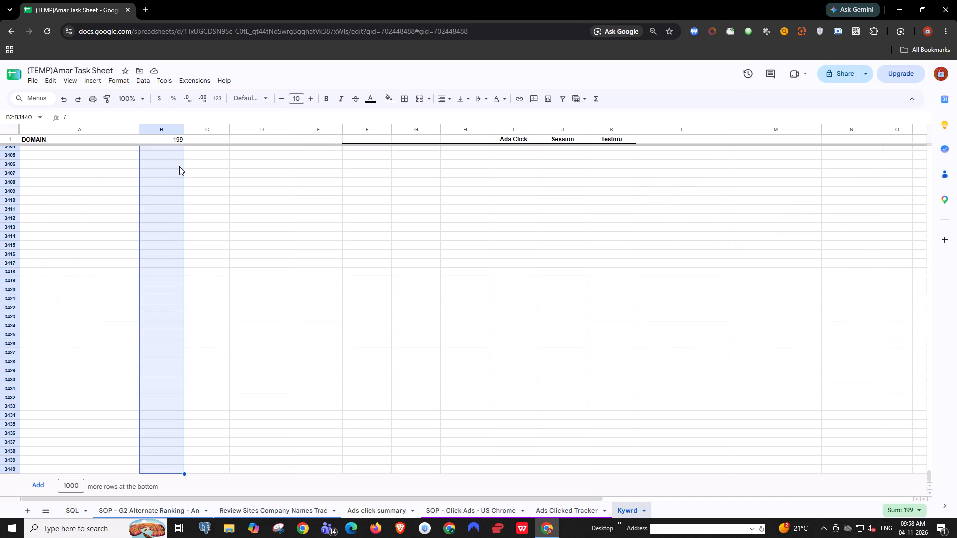
{"action": "key", "text": "ctrl+shift+Up"}
{"action": "key", "text": "Delete"}
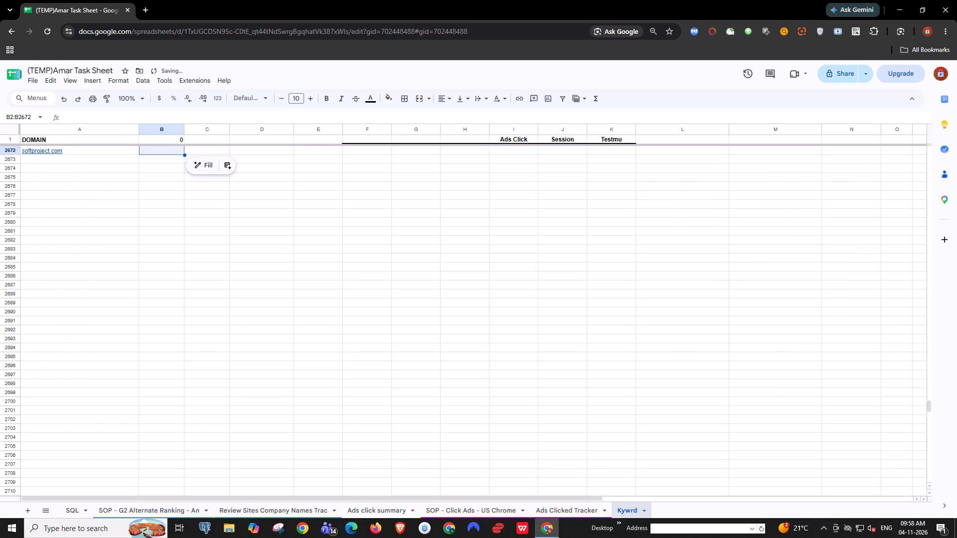
In the Review Sites Company Names tracker, copy the 31 Jul 2026 browser names, F9976 to F9991, into the 4 Aug 2026 rows starting at F10048.
{"action": "left_click", "coordinate": [246, 508]}
{"action": "key", "text": "alt+Tab"}
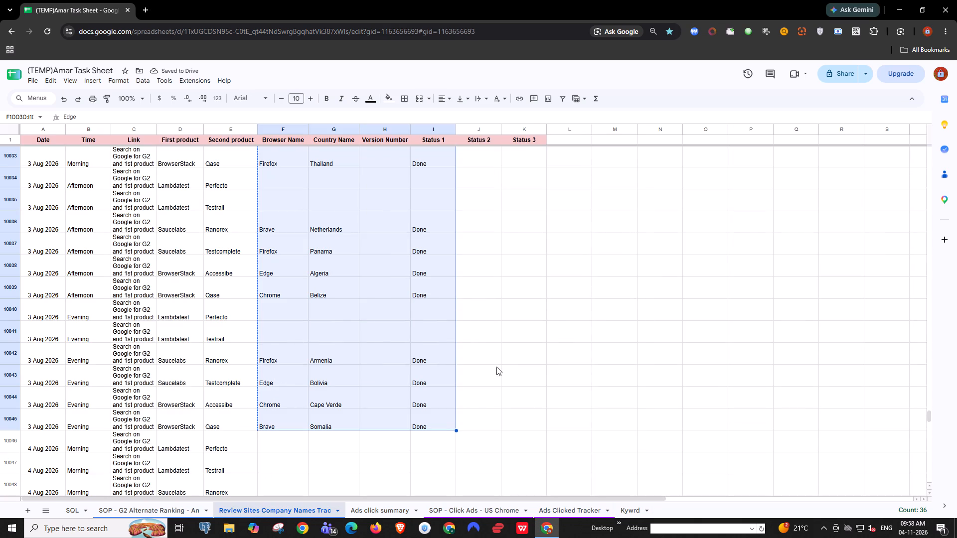
{"action": "left_click", "coordinate": [506, 360]}
{"action": "scroll", "coordinate": [298, 441], "scroll_direction": "down", "scroll_amount": 3}
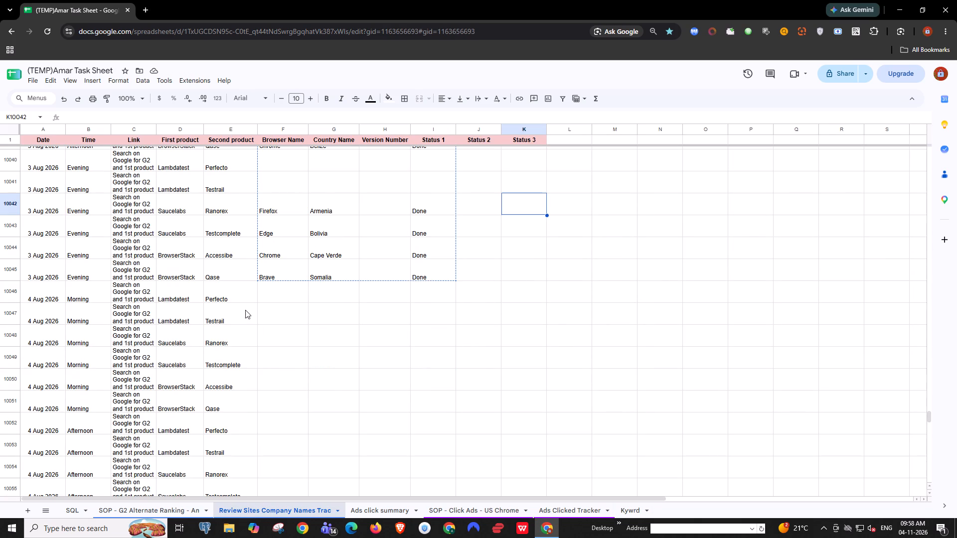
{"action": "scroll", "coordinate": [276, 316], "scroll_direction": "down", "scroll_amount": 2}
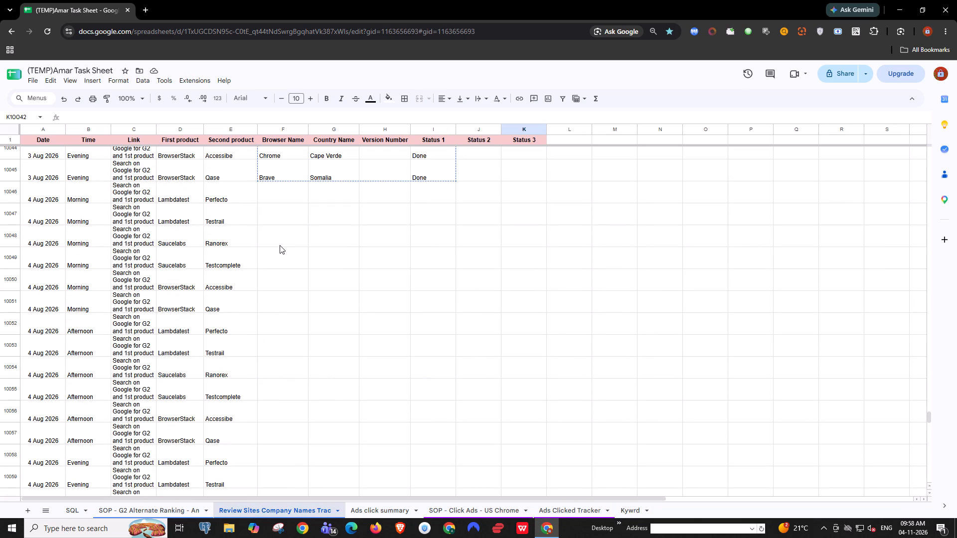
{"action": "left_click", "coordinate": [280, 242]}
{"action": "scroll", "coordinate": [343, 305], "scroll_direction": "up", "scroll_amount": 3}
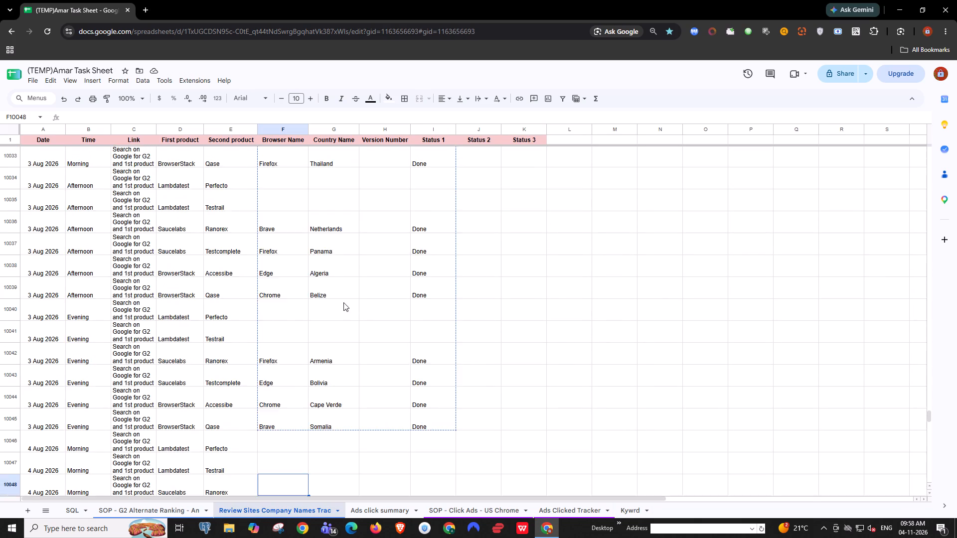
{"action": "scroll", "coordinate": [343, 302], "scroll_direction": "up", "scroll_amount": 12}
{"action": "scroll", "coordinate": [304, 294], "scroll_direction": "up", "scroll_amount": 9}
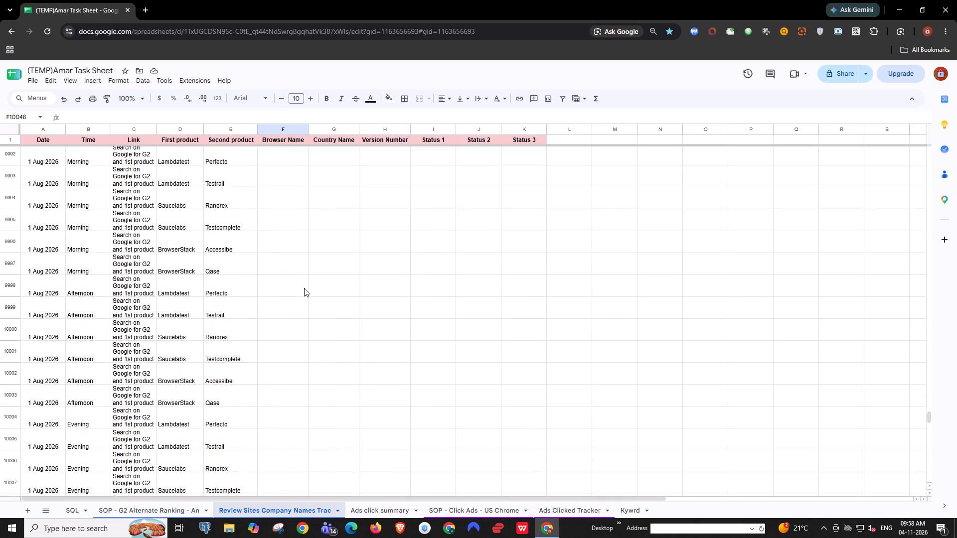
{"action": "scroll", "coordinate": [304, 288], "scroll_direction": "up", "scroll_amount": 7}
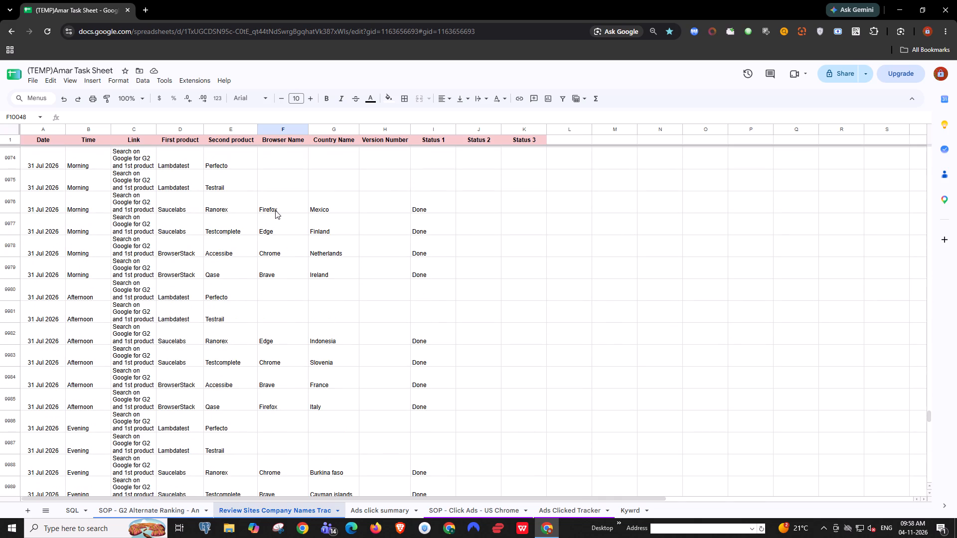
{"action": "left_click_drag", "start_coordinate": [273, 209], "coordinate": [271, 246]}
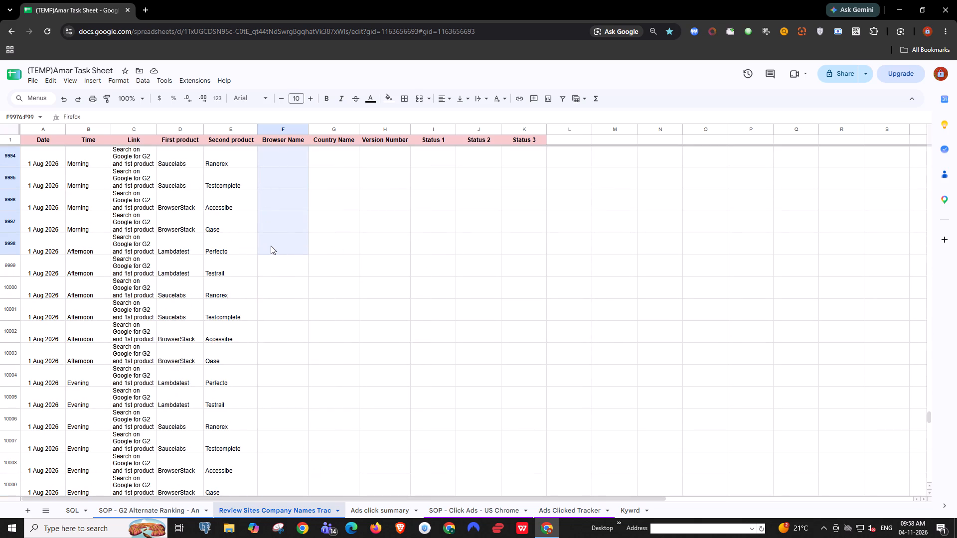
{"action": "left_click_drag", "start_coordinate": [271, 246], "coordinate": [272, 245]}
{"action": "scroll", "coordinate": [273, 244], "scroll_direction": "up", "scroll_amount": 3}
{"action": "left_click", "coordinate": [277, 242], "text": "shift"}
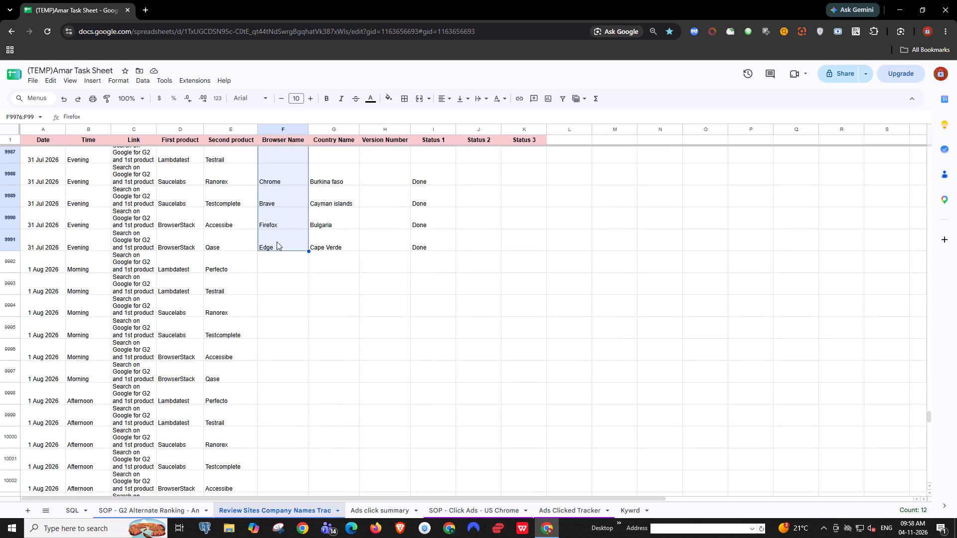
{"action": "key", "text": "ctrl+c"}
{"action": "key", "text": "ctrl+c"}
{"action": "key", "text": "ctrl+c"}
{"action": "scroll", "coordinate": [277, 242], "scroll_direction": "down", "scroll_amount": 20}
{"action": "scroll", "coordinate": [277, 242], "scroll_direction": "down", "scroll_amount": 6}
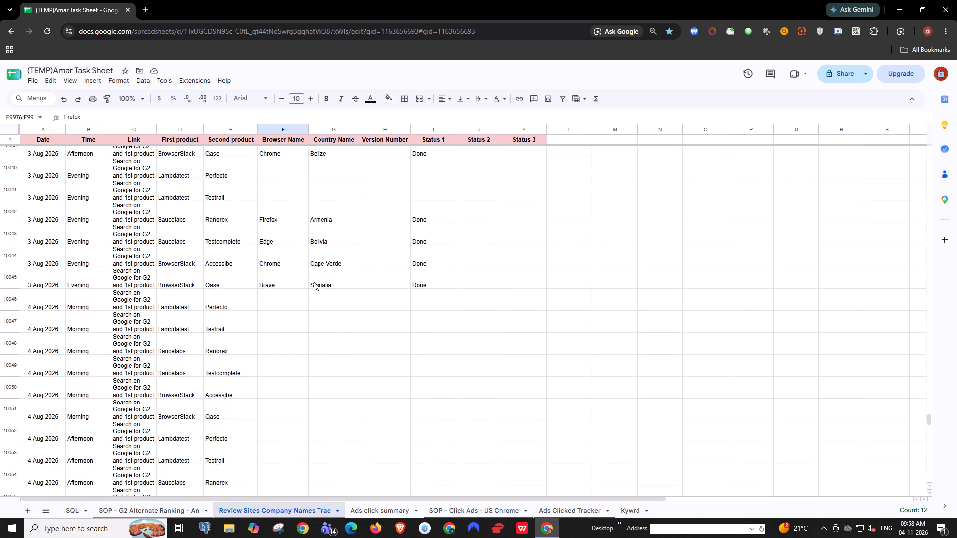
{"action": "scroll", "coordinate": [314, 282], "scroll_direction": "down", "scroll_amount": 1}
{"action": "scroll", "coordinate": [262, 266], "scroll_direction": "up", "scroll_amount": 4}
{"action": "scroll", "coordinate": [262, 266], "scroll_direction": "down", "scroll_amount": 1}
{"action": "left_click", "coordinate": [268, 297]}
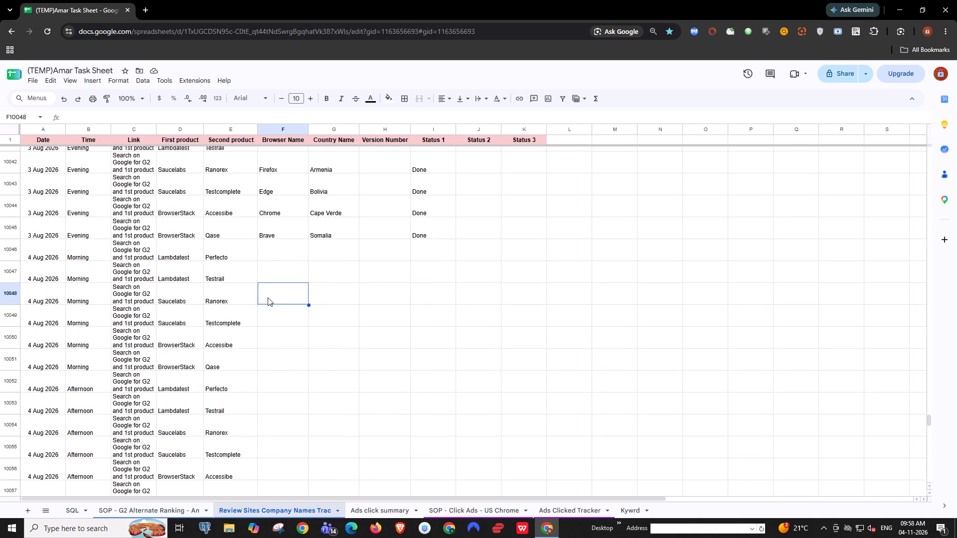
{"action": "key", "text": "ctrl+v"}
{"action": "scroll", "coordinate": [343, 330], "scroll_direction": "down", "scroll_amount": 4}
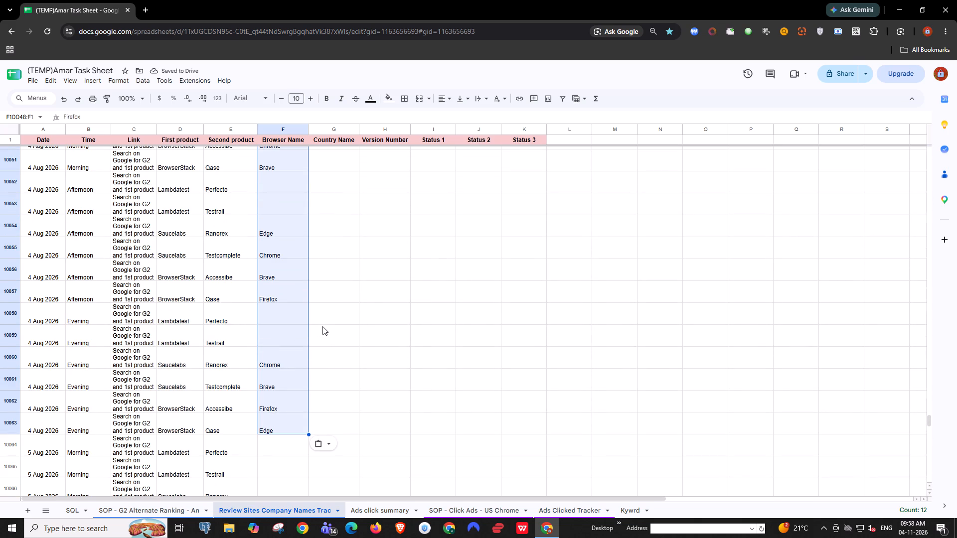
Select the Country Name cell of the 4 Aug 2026 Morning row for Saucelabs and Ranorex.
{"action": "scroll", "coordinate": [322, 325], "scroll_direction": "up", "scroll_amount": 3}
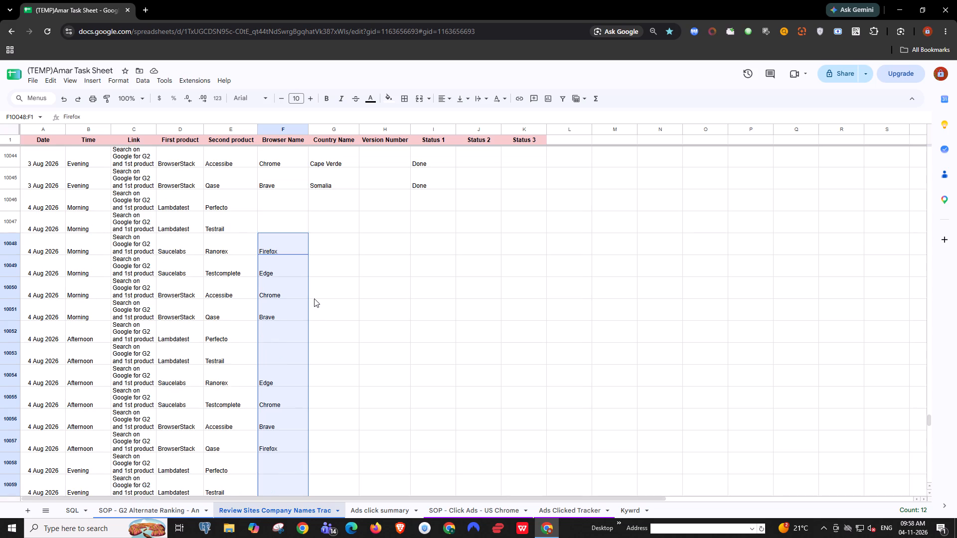
{"action": "scroll", "coordinate": [314, 292], "scroll_direction": "up", "scroll_amount": 1}
{"action": "left_click", "coordinate": [329, 293]}
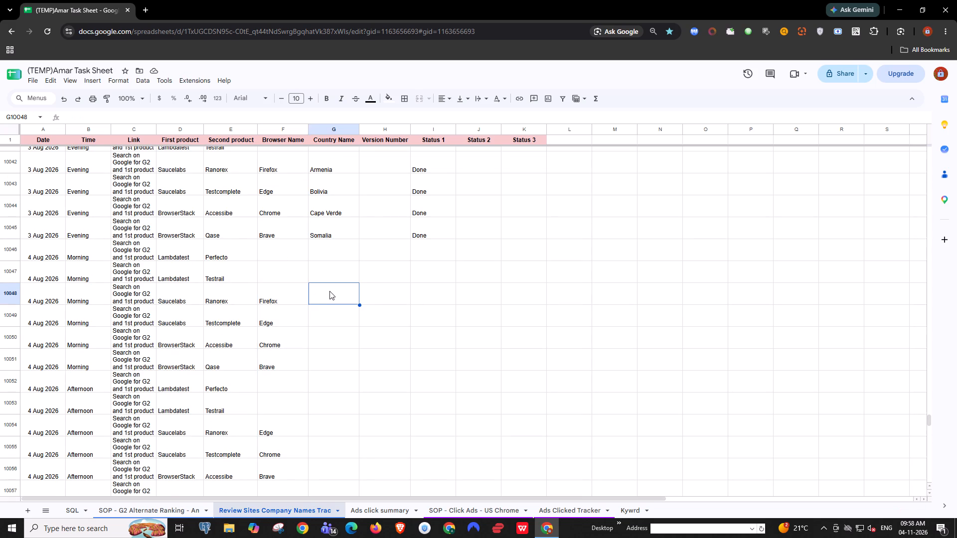